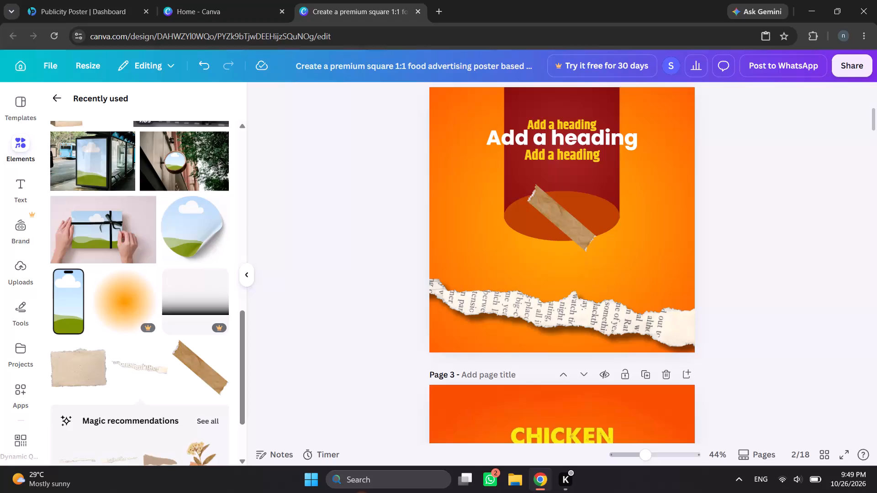
# In File Explorer, copy folders 27 and 28 from Festival Poster in the Redmi 9 Power phone's internal shared storage.
pyautogui.click(513, 482)
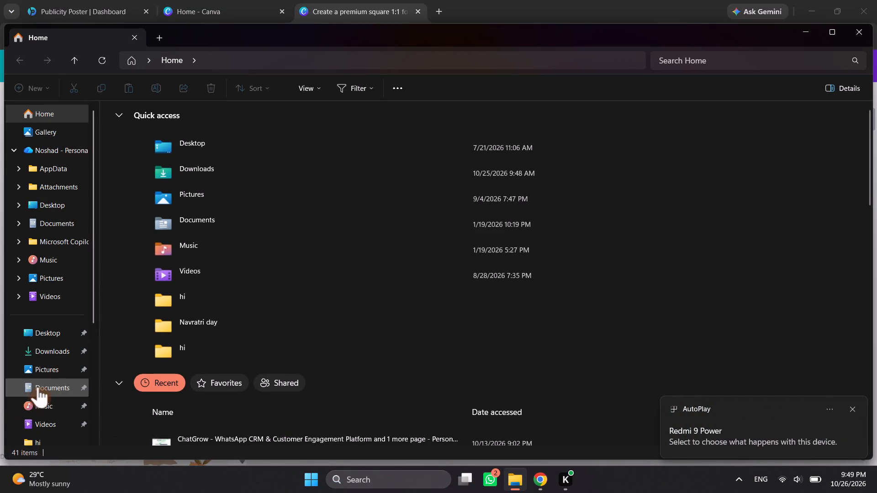
pyautogui.scroll(-2, 41, 417)
pyautogui.click(49, 416)
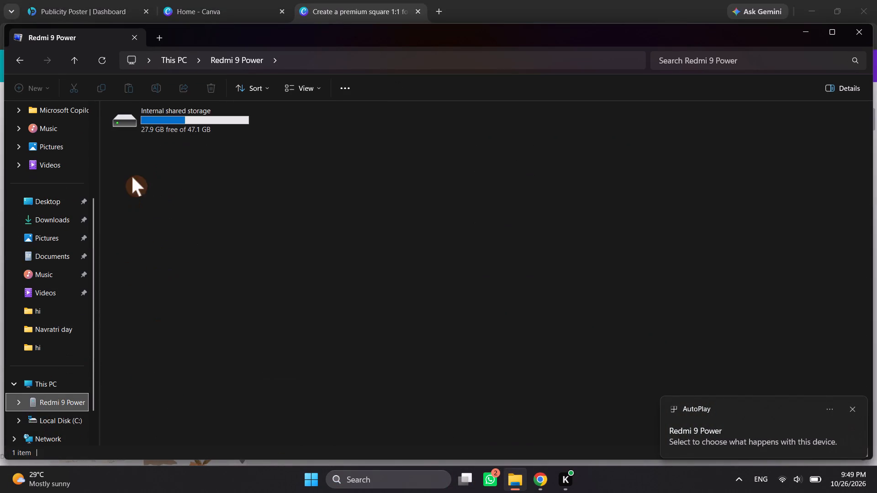
pyautogui.doubleClick(211, 124)
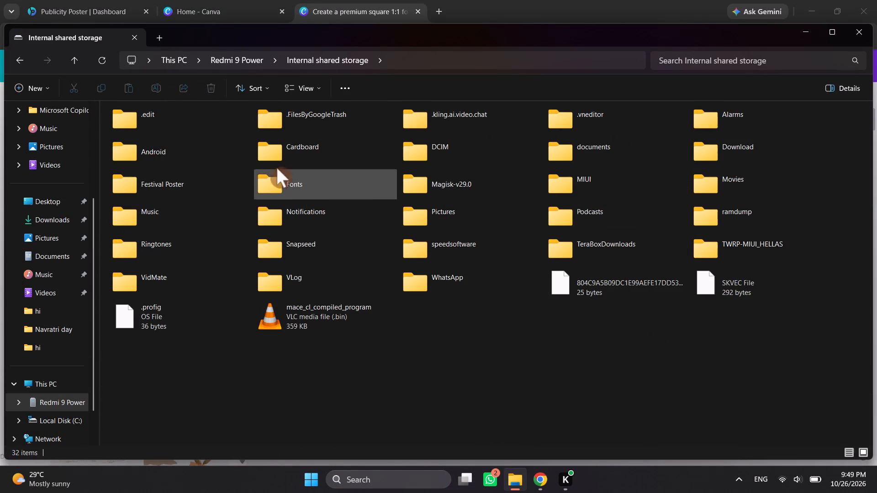
pyautogui.doubleClick(163, 186)
pyautogui.moveTo(468, 224); pyautogui.dragTo(125, 123)
pyautogui.hotkey('ctrl', 'c')
pyautogui.hotkey('ctrl', 'c')
pyautogui.hotkey('ctrl', 'c')
pyautogui.hotkey('ctrl', 'c')
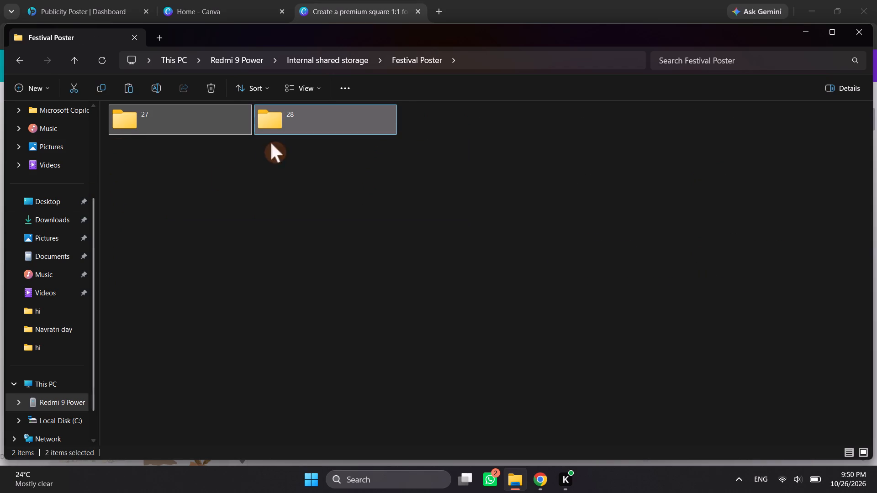
# Paste the copied folders 27 and 28 into Local Disk (C:) > Festival > 2026 > Daily Festival > Octuber and refresh the folder.
pyautogui.click(285, 179)
pyautogui.doubleClick(291, 126)
pyautogui.doubleClick(197, 124)
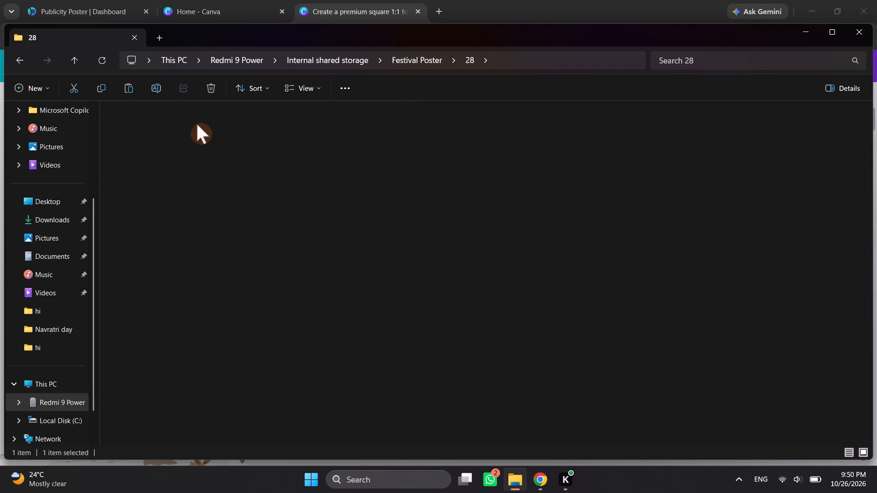
pyautogui.doubleClick(197, 124)
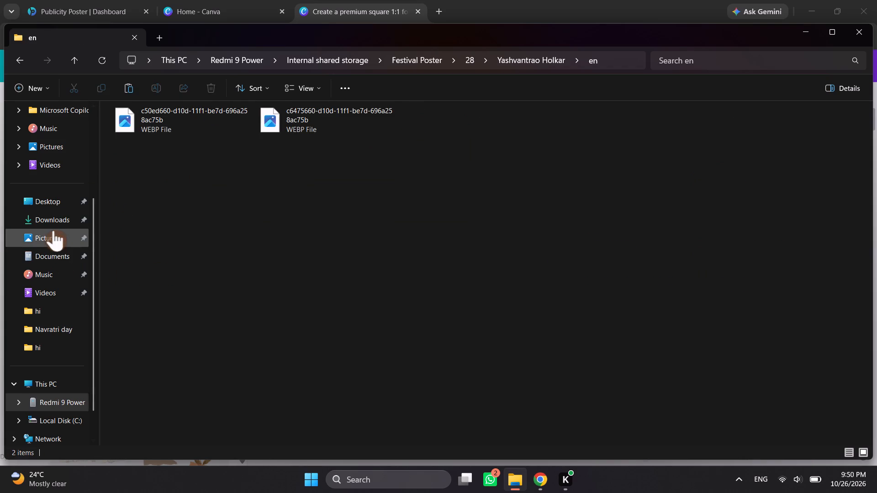
pyautogui.click(67, 343)
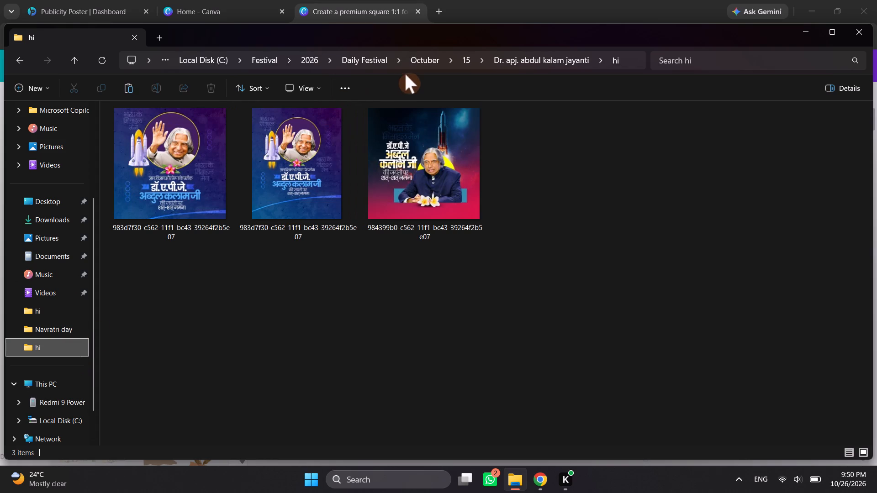
pyautogui.click(422, 66)
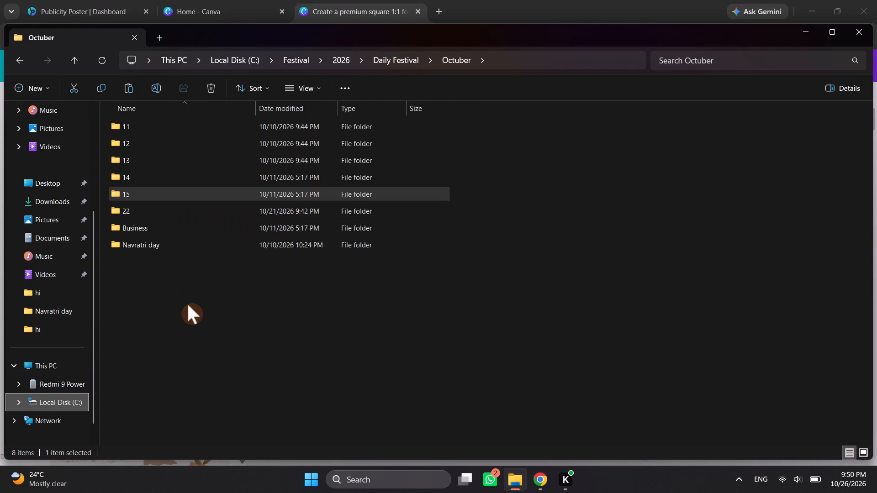
pyautogui.click(188, 304)
pyautogui.hotkey('ctrl', 'v')
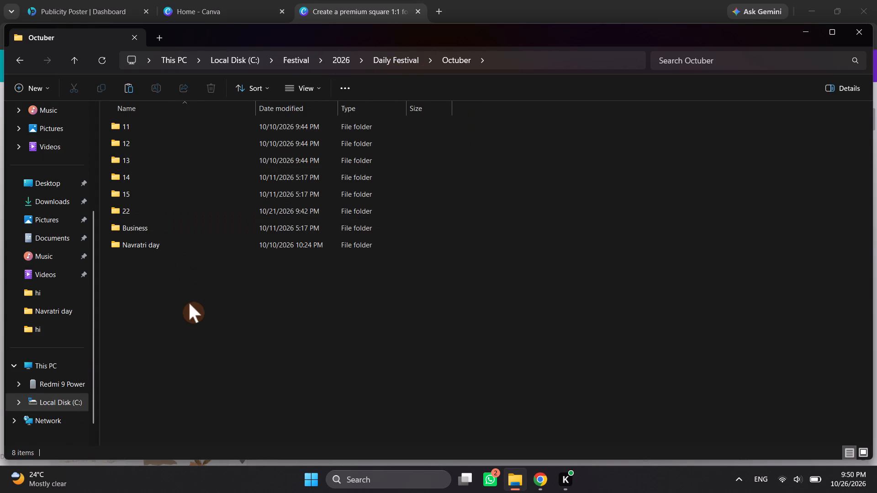
pyautogui.click(230, 357)
pyautogui.click(101, 52)
pyautogui.click(101, 59)
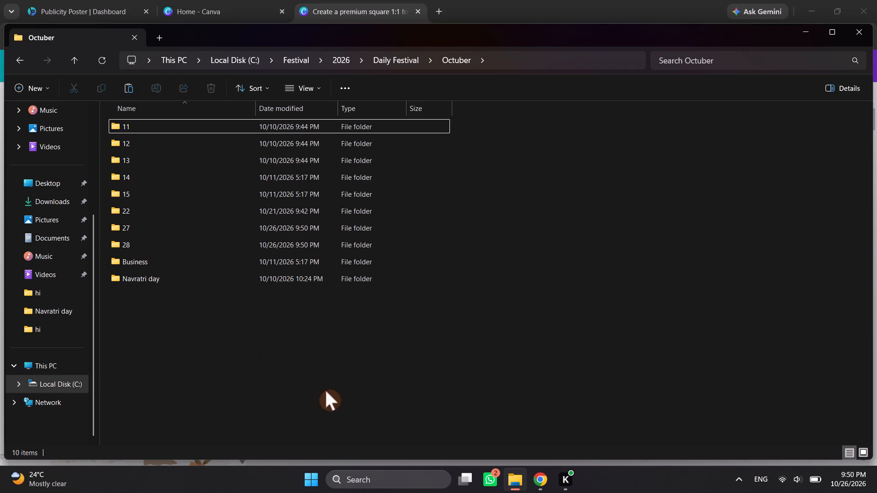
# Switch to Chrome and bring up the Publicity Poster superadmin dashboard.
pyautogui.click(537, 486)
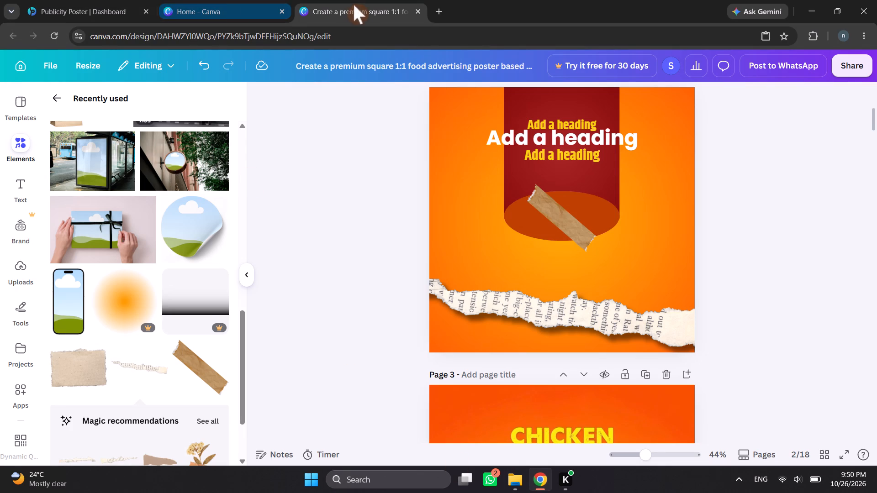
pyautogui.click(74, 0)
pyautogui.scroll(-3, 358, 255)
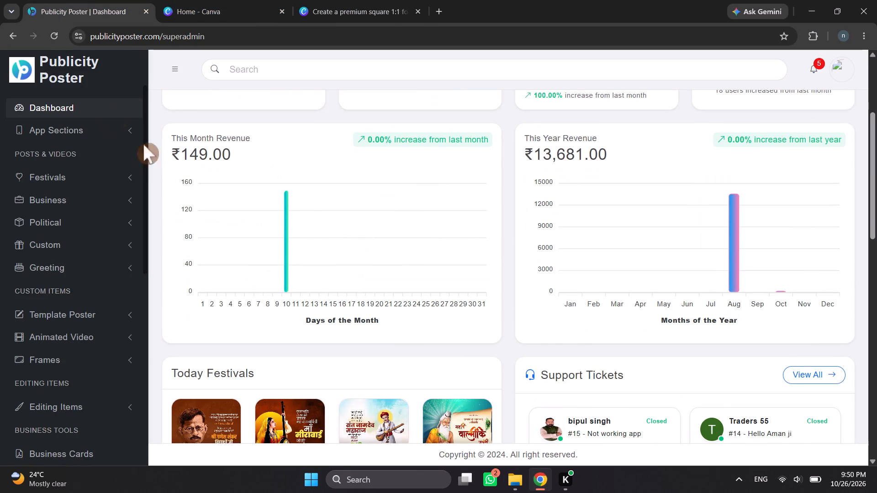
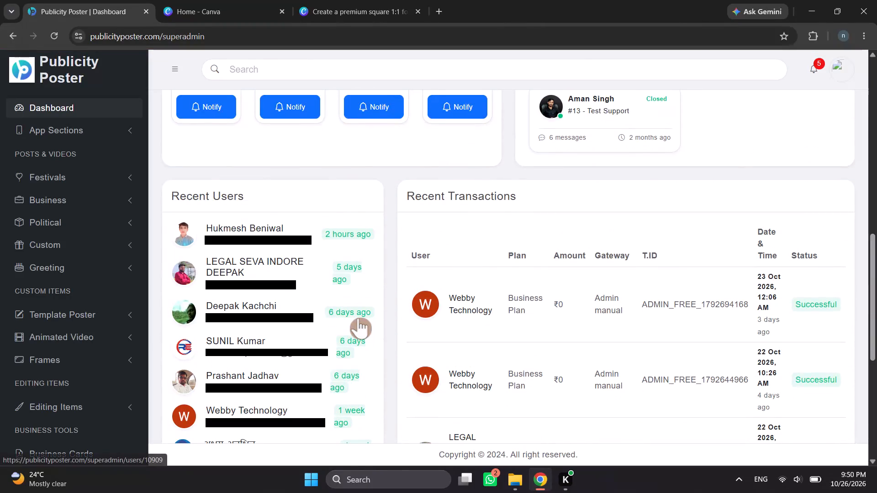
# Look over the recent users, recent transactions and summary figures on the superadmin dashboard.
pyautogui.scroll(-5, 358, 318)
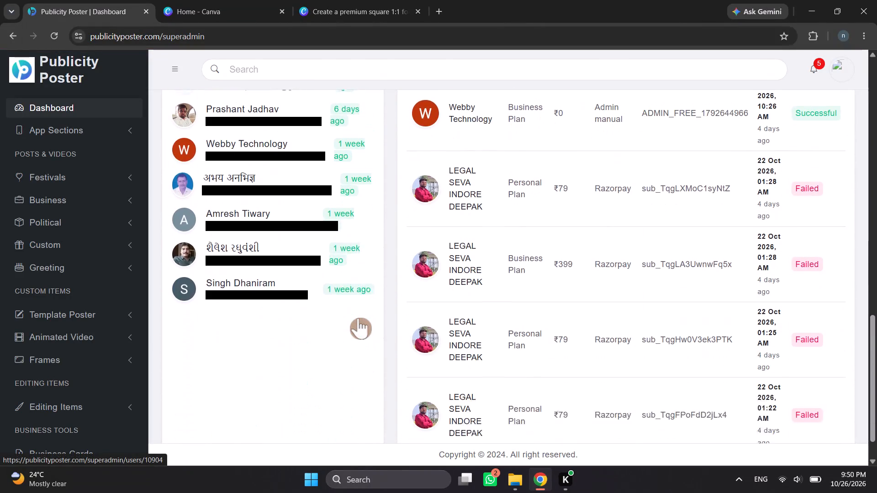
pyautogui.scroll(-2, 358, 318)
pyautogui.scroll(3, 358, 318)
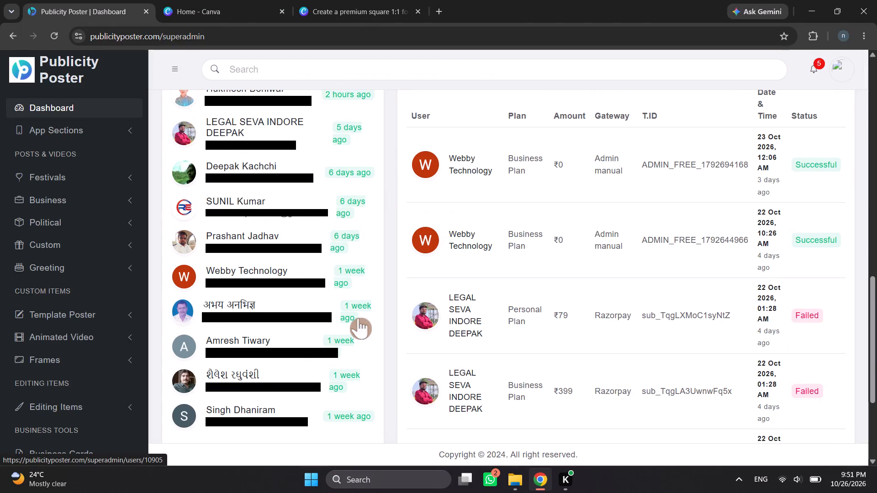
pyautogui.scroll(4, 294, 319)
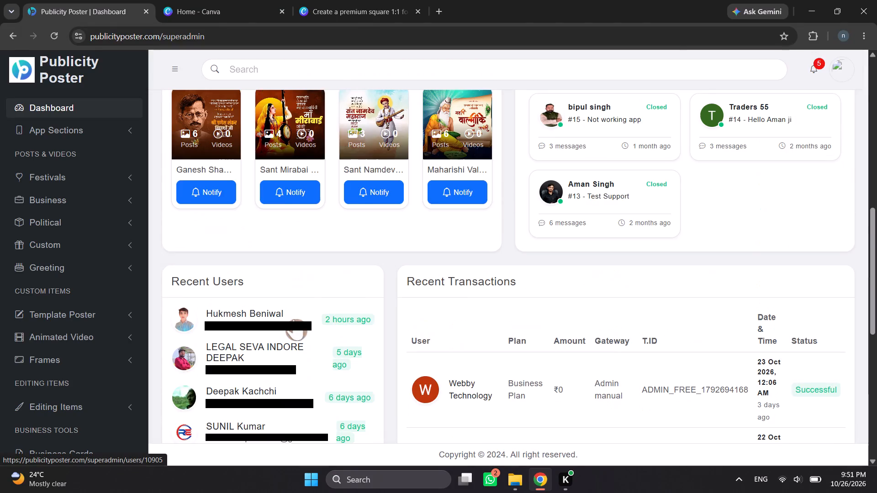
pyautogui.scroll(8, 294, 319)
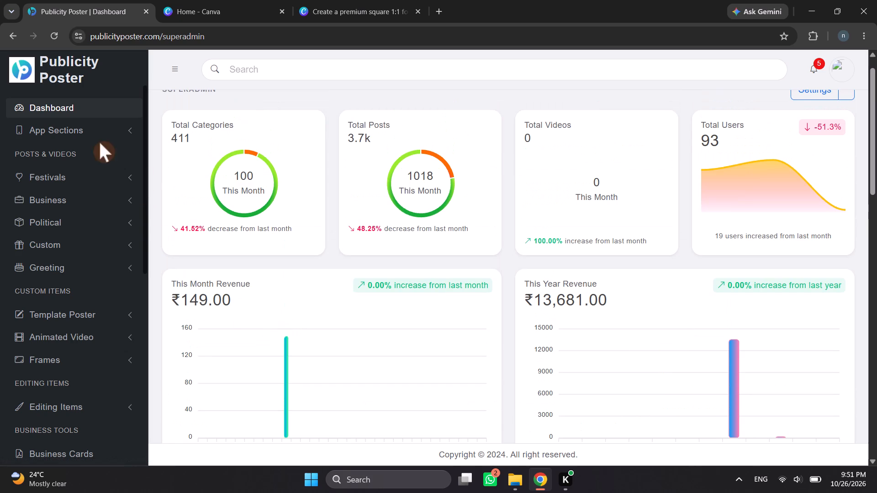
# Open the Festivals category list and the festival Posters list in separate tabs, with the category list first and in view.
pyautogui.click(95, 183)
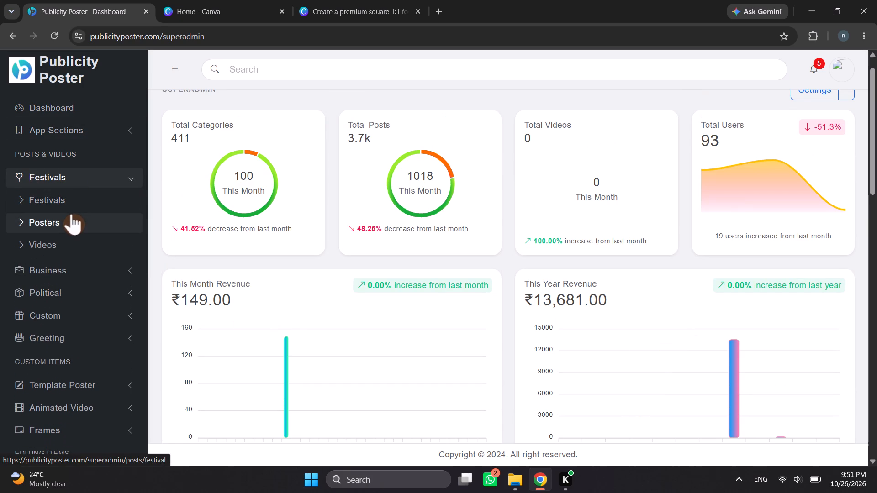
pyautogui.click(73, 201)
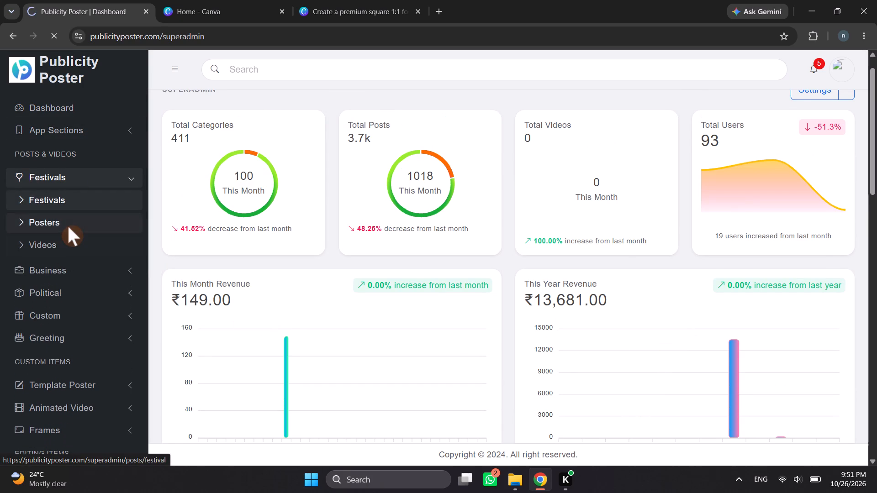
pyautogui.keyDown('ctrl'); pyautogui.click(74, 222); pyautogui.keyUp('ctrl')
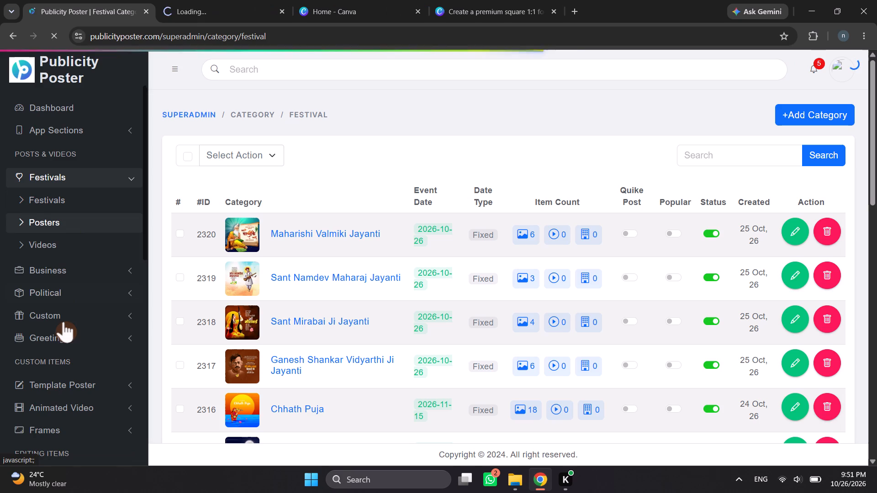
pyautogui.click(243, 0)
pyautogui.click(236, 0)
pyautogui.click(137, 0)
pyautogui.moveTo(103, 0); pyautogui.dragTo(162, 0)
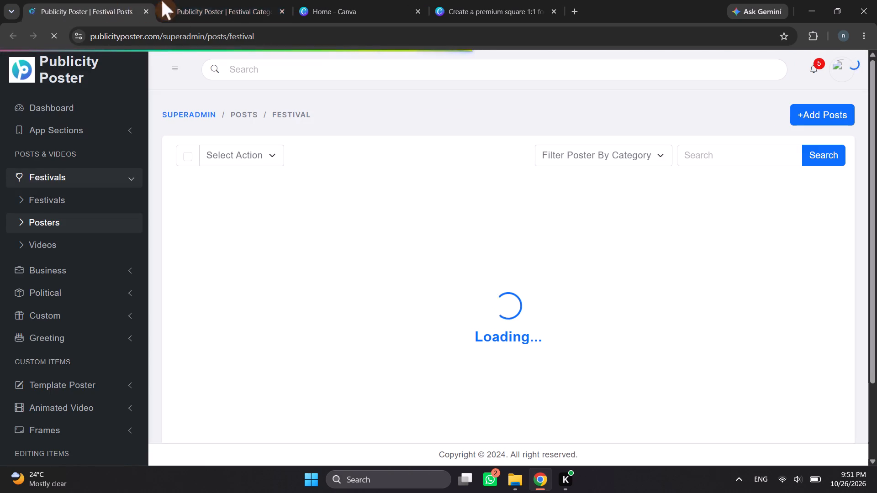
pyautogui.moveTo(162, 0); pyautogui.dragTo(174, 0)
pyautogui.click(107, 0)
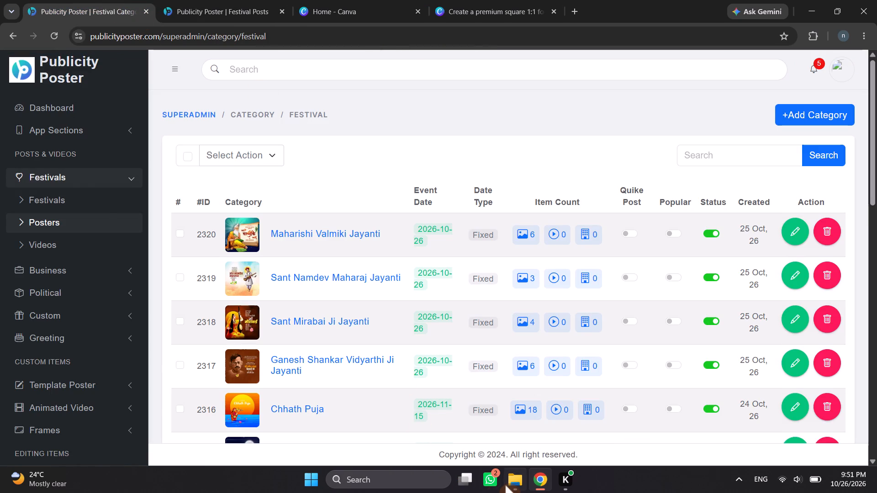
# Switch to File Explorer and open folder 27 inside Octuber.
pyautogui.click(509, 483)
pyautogui.doubleClick(205, 221)
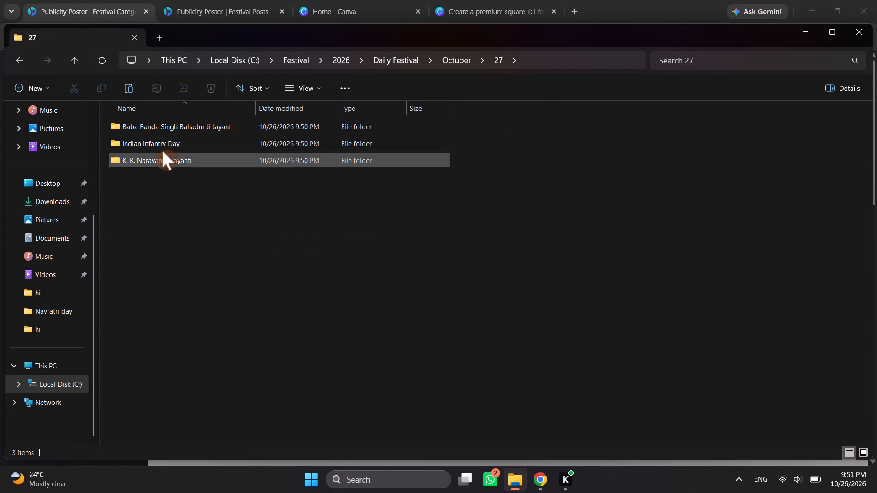
# Back in Chrome, search the festival categories for the event date 2026-10-27, reusing a copied event date from the list.
pyautogui.click(546, 473)
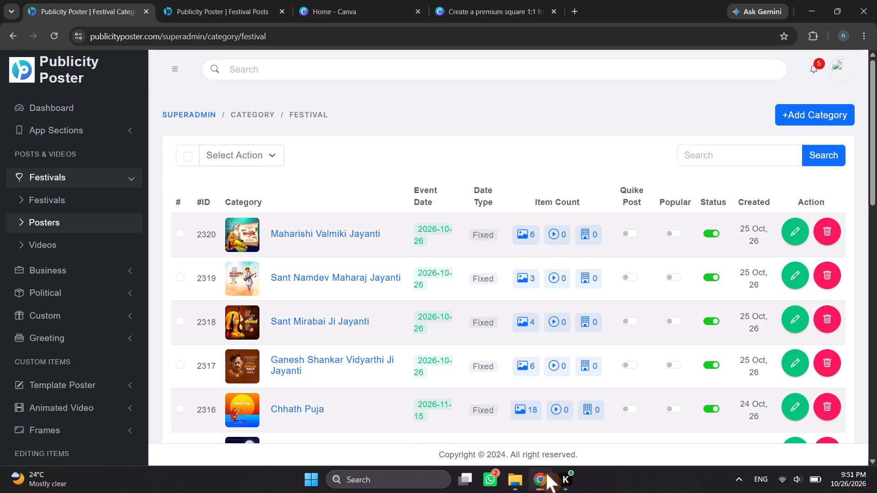
pyautogui.moveTo(411, 224); pyautogui.dragTo(428, 246)
pyautogui.scroll(-1, 442, 340)
pyautogui.scroll(2, 442, 340)
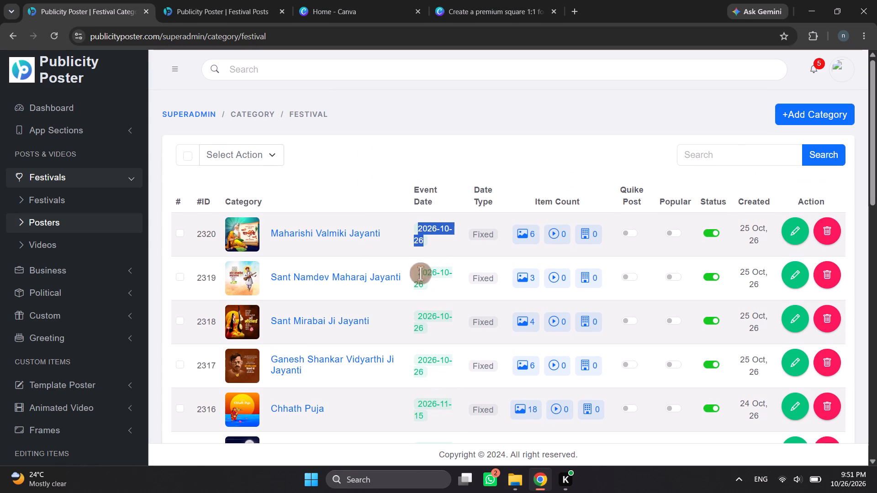
pyautogui.hotkey('ctrl', 'c')
pyautogui.click(716, 154)
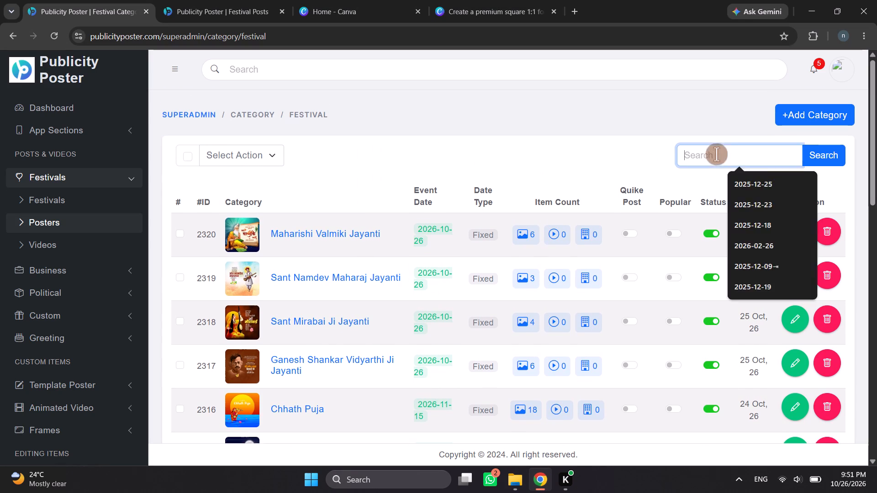
pyautogui.hotkey('ctrl', 'v')
pyautogui.click(752, 147)
pyautogui.press('BackSpace')
pyautogui.press('7')
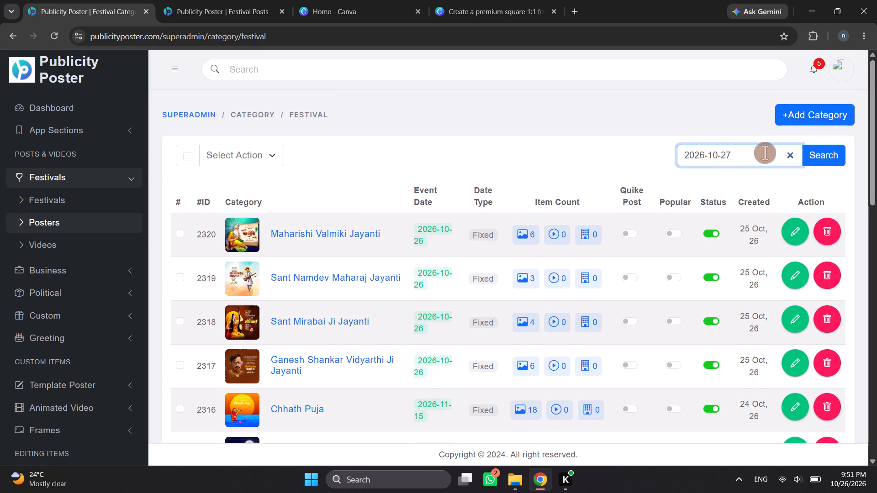
pyautogui.click(824, 160)
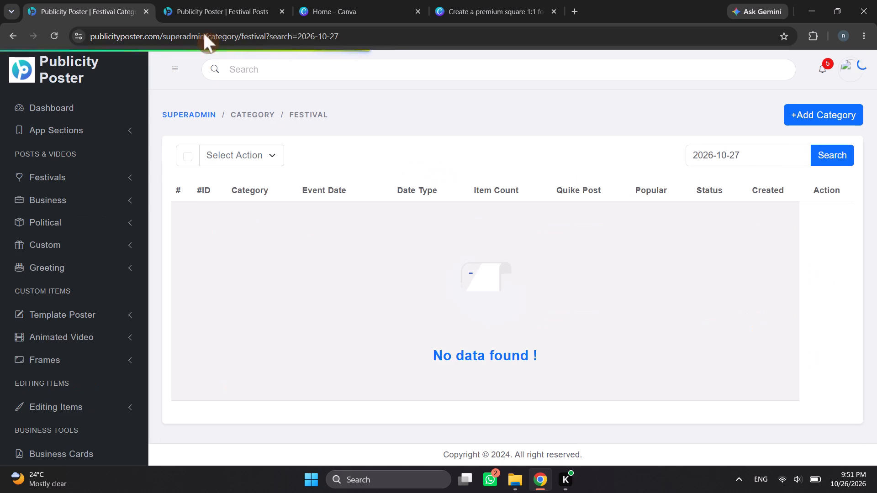
pyautogui.click(206, 0)
pyautogui.click(129, 0)
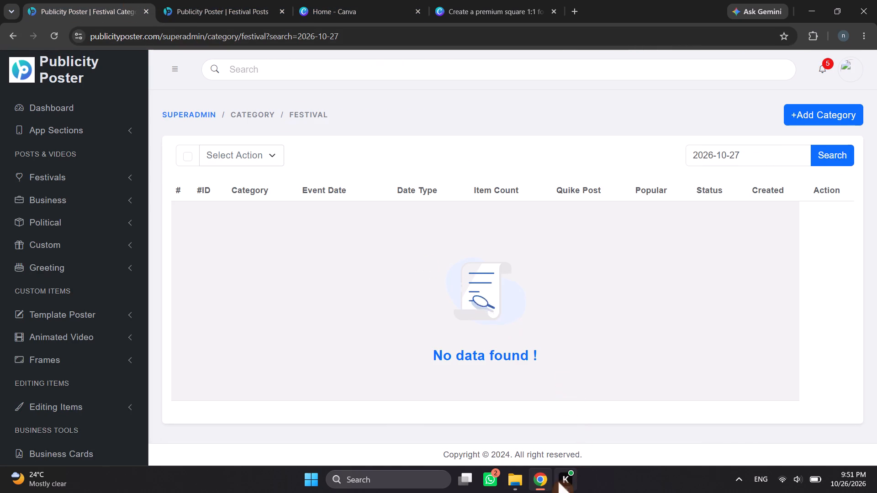
# Start a new festival category named Baba Banda Singh Bahadur Ji Jayanti, copied from the folder name, with event date 10/27/2026.
pyautogui.click(511, 481)
pyautogui.click(175, 126)
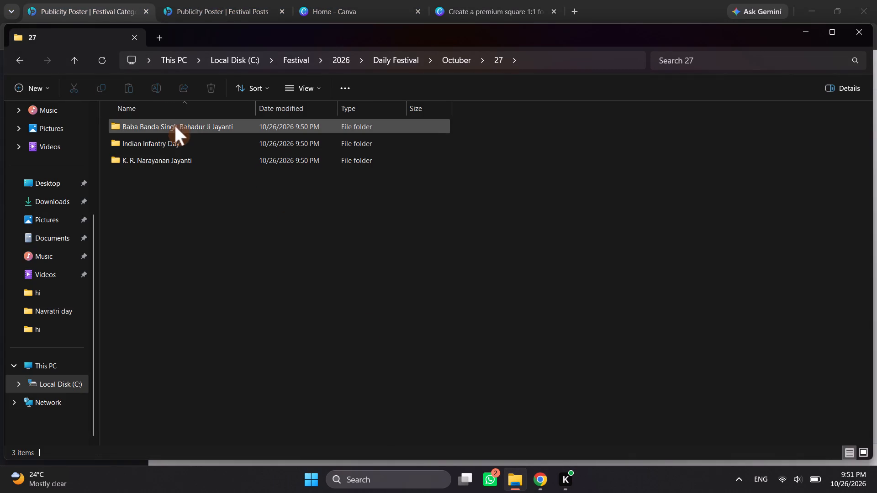
pyautogui.click(162, 95)
pyautogui.hotkey('ctrl', 'c')
pyautogui.click(537, 483)
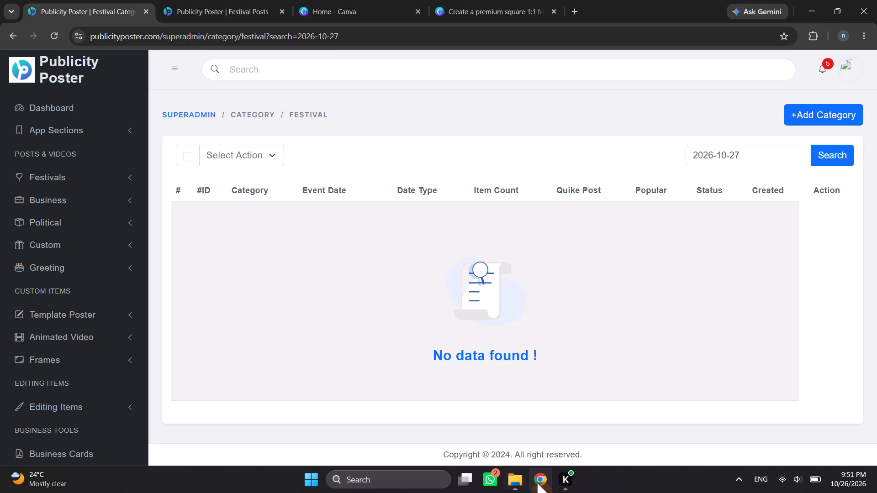
pyautogui.click(798, 118)
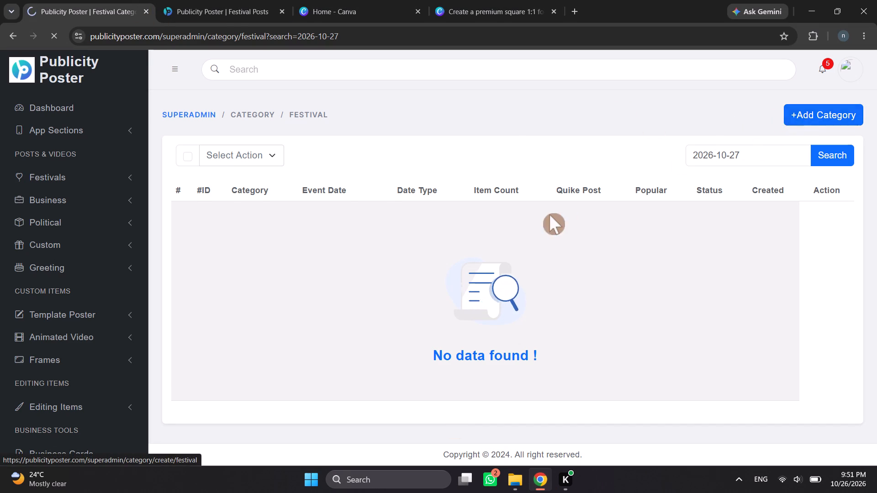
pyautogui.click(263, 203)
pyautogui.hotkey('ctrl', 'v')
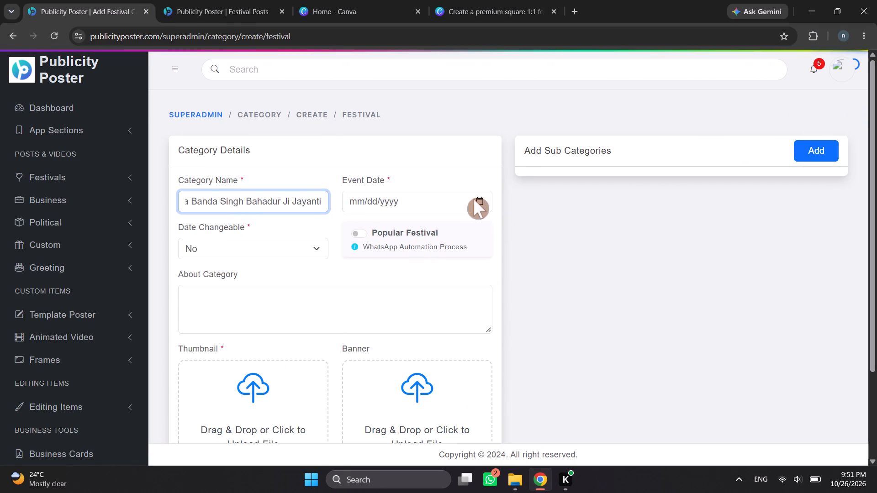
pyautogui.click(481, 204)
pyautogui.click(385, 330)
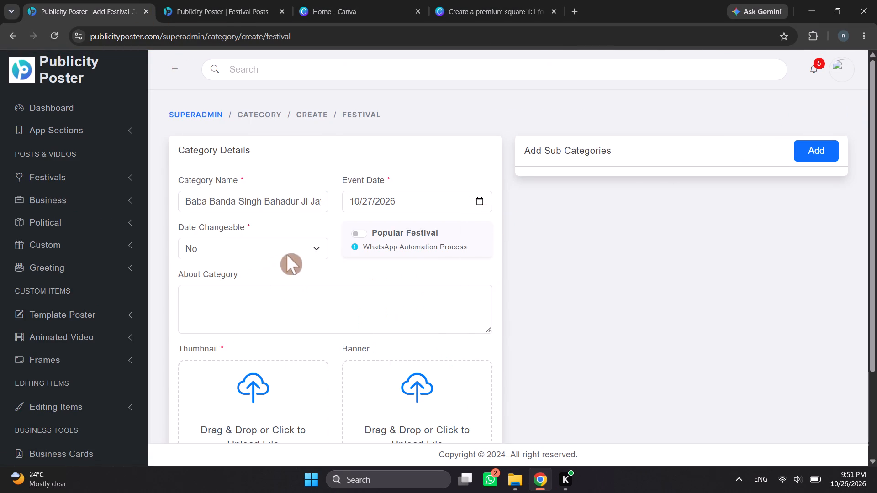
# From File Explorer, open the yellow seated-warrior poster in Baba Banda Singh Bahadur Ji Jayanti > hi in Photos.
pyautogui.scroll(-2, 471, 265)
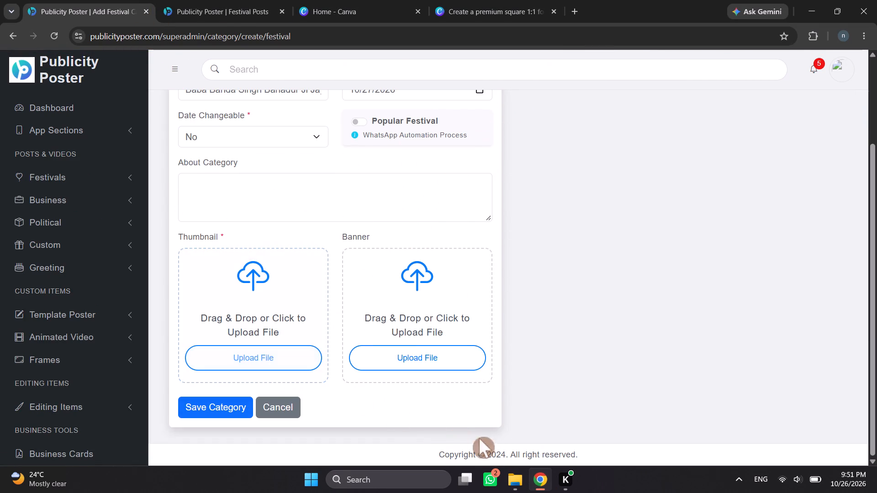
pyautogui.click(504, 470)
pyautogui.tripleClick(215, 128)
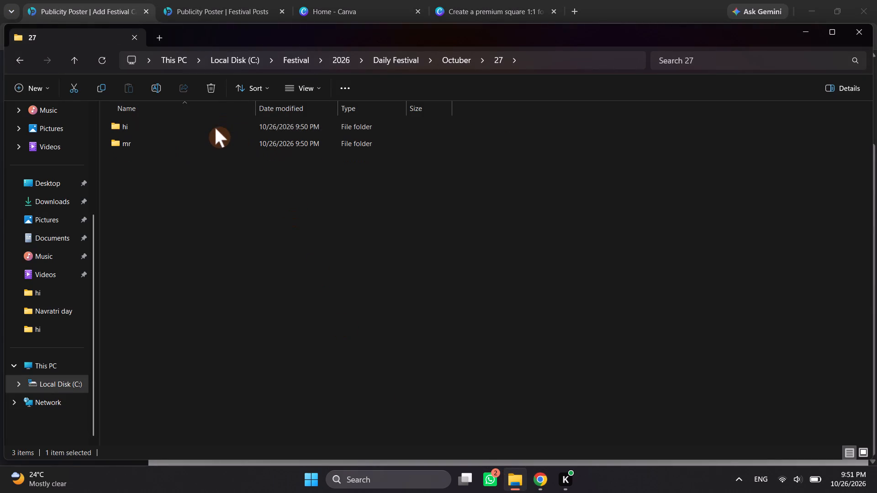
pyautogui.click(215, 128)
pyautogui.keyDown('ctrl'); pyautogui.scroll(20, 301, 262); pyautogui.keyUp('ctrl')
pyautogui.keyDown('ctrl'); pyautogui.scroll(2, 301, 262); pyautogui.keyUp('ctrl')
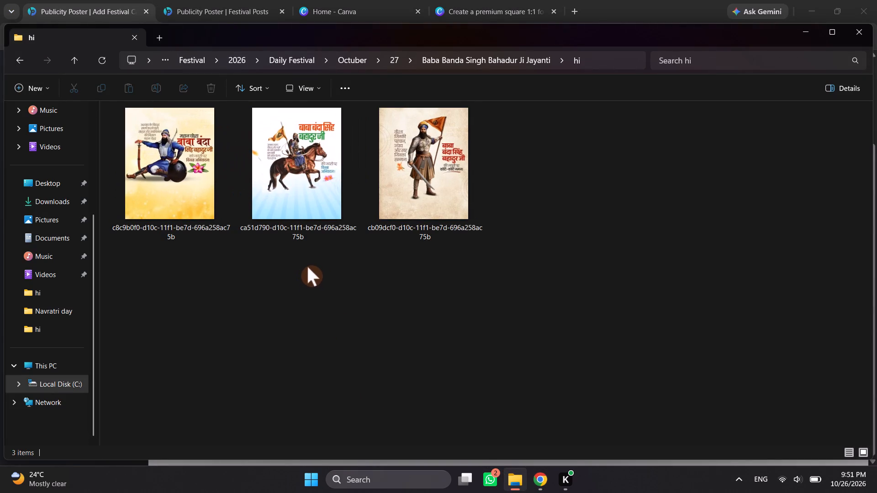
pyautogui.keyDown('ctrl'); pyautogui.scroll(2, 307, 267); pyautogui.keyUp('ctrl')
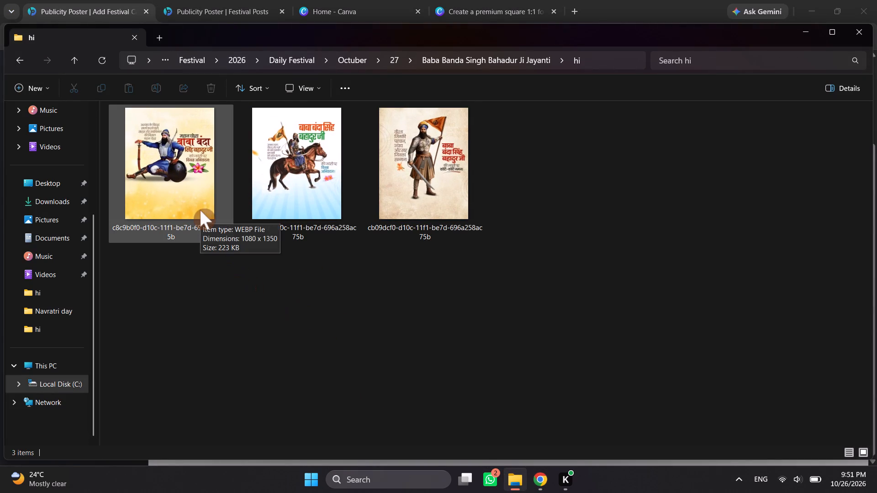
pyautogui.click(196, 201)
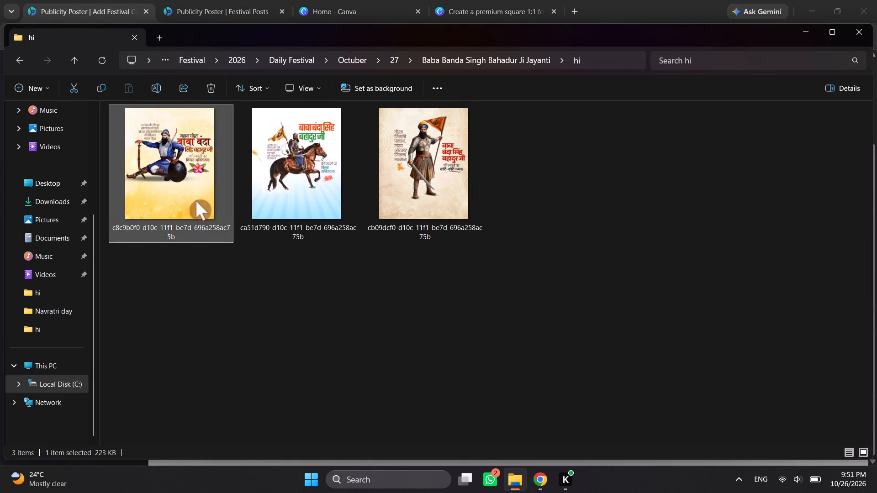
pyautogui.doubleClick(176, 163)
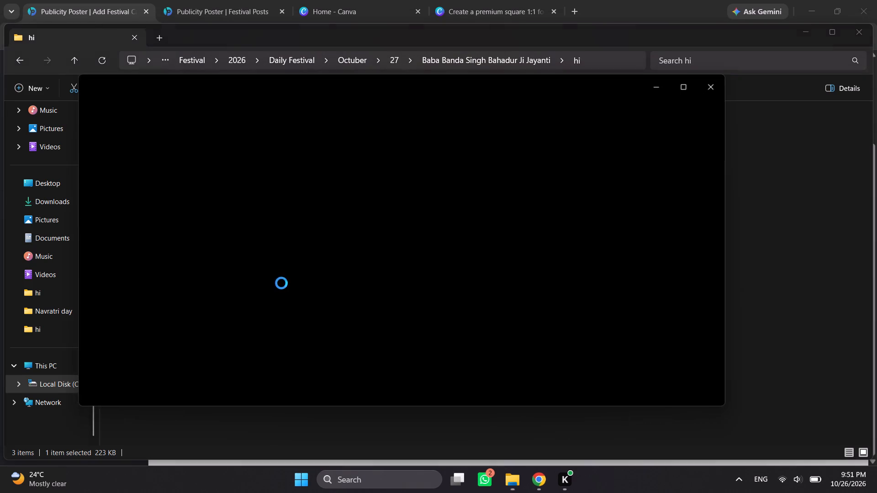
# Crop the poster to the Square ratio, keeping its upper part, and dismiss the save-a-copy notice.
pyautogui.click(107, 88)
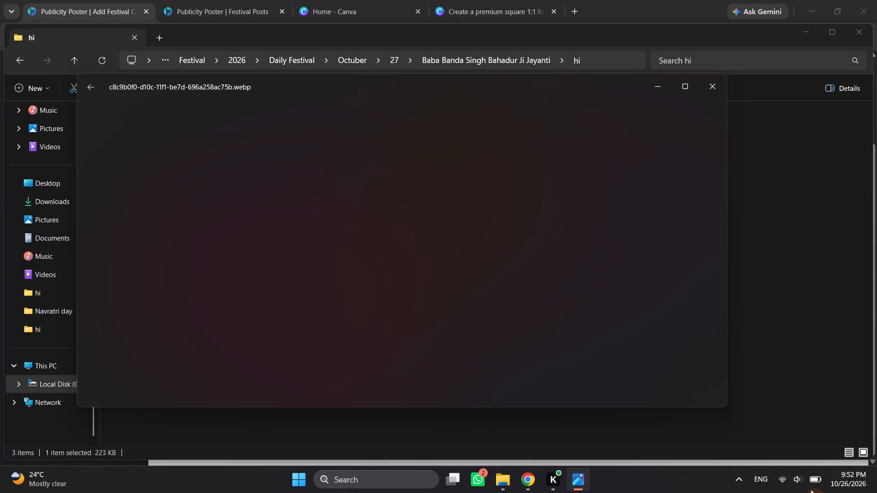
pyautogui.click(412, 387)
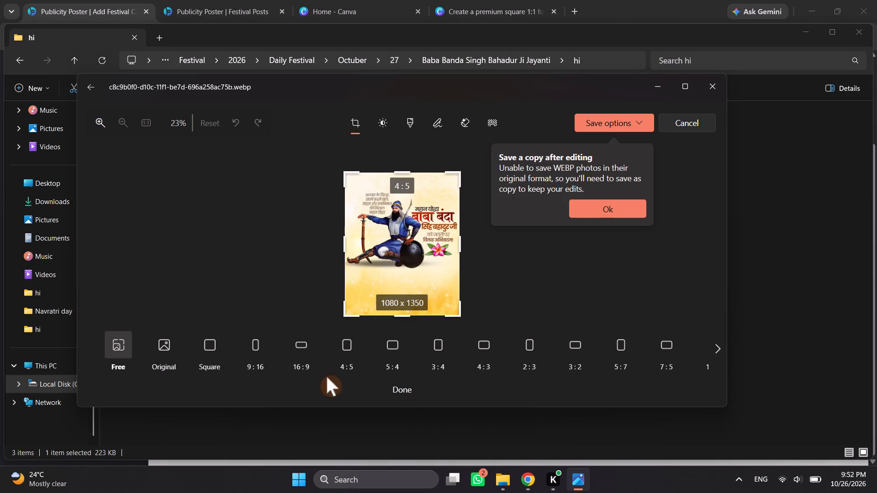
pyautogui.click(216, 353)
pyautogui.moveTo(388, 279); pyautogui.dragTo(388, 301)
pyautogui.click(614, 215)
# Save the square crop as a .jpg copy in Octuber > 27 > Baba Banda Singh Bahadur Ji Jayanti > hi, and close Photos.
pyautogui.click(619, 123)
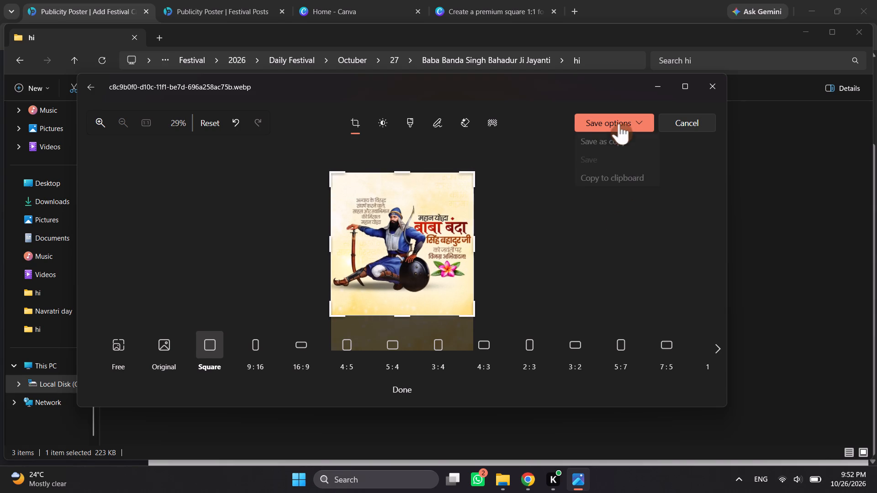
pyautogui.click(613, 148)
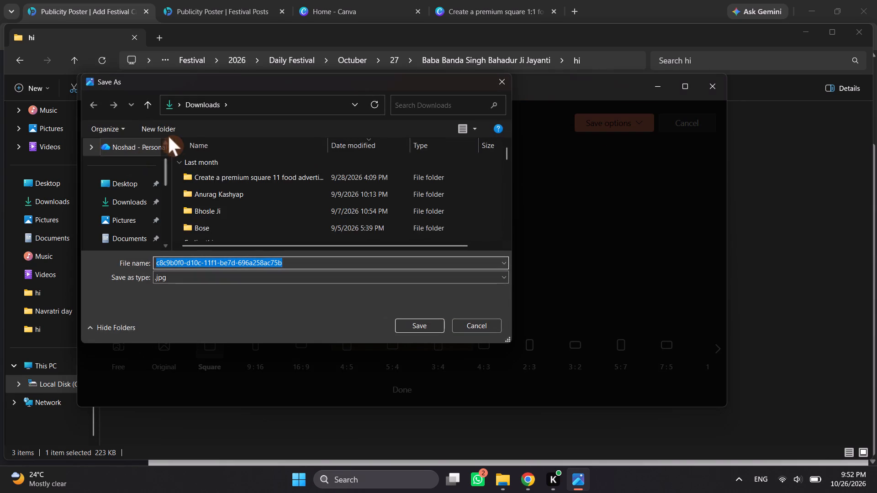
pyautogui.scroll(-1, 174, 220)
pyautogui.scroll(-3, 111, 216)
pyautogui.click(127, 168)
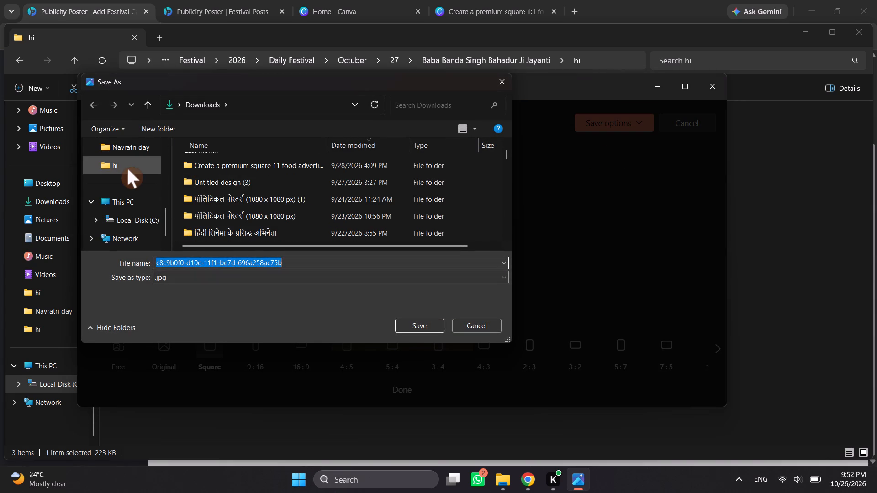
pyautogui.click(238, 108)
pyautogui.click(194, 107)
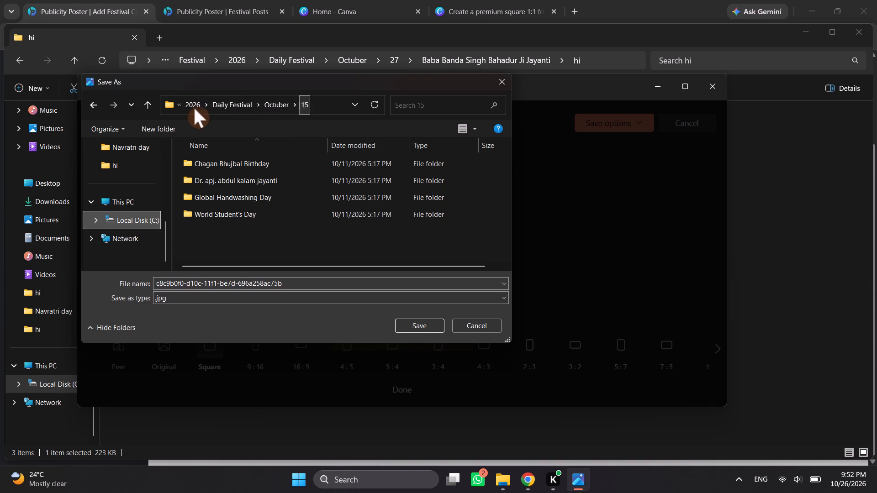
pyautogui.click(276, 106)
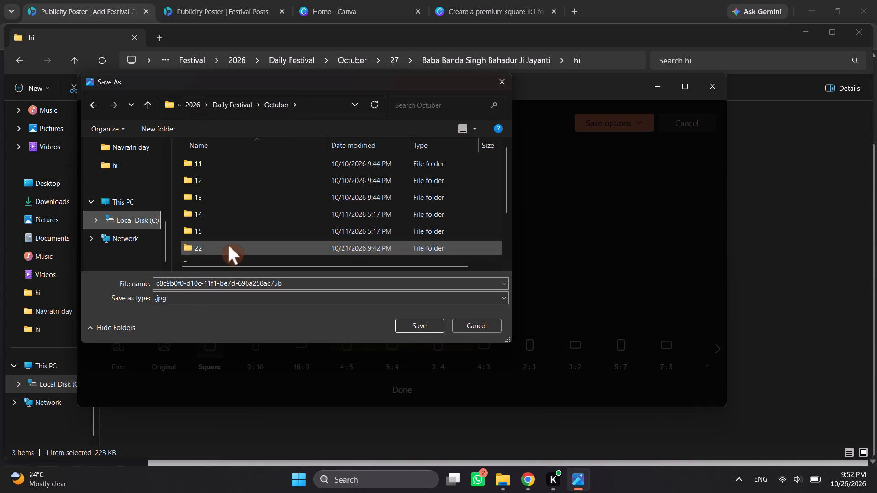
pyautogui.scroll(-4, 229, 246)
pyautogui.doubleClick(234, 201)
pyautogui.doubleClick(235, 161)
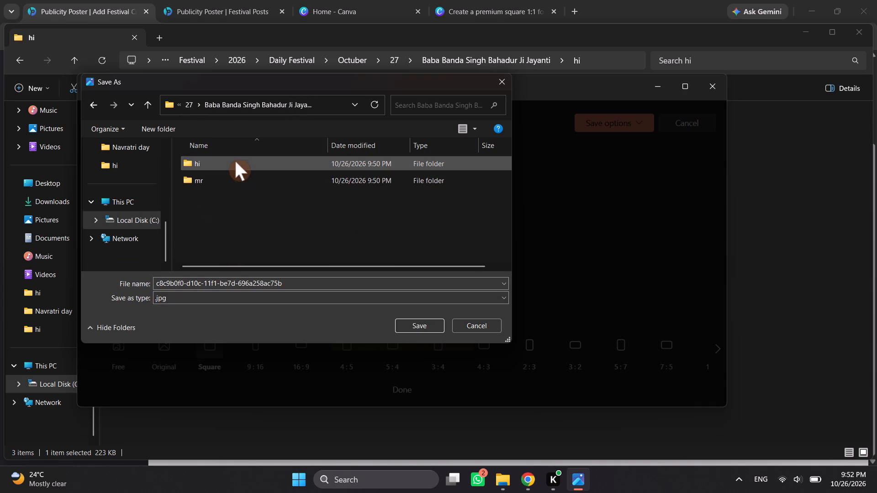
pyautogui.doubleClick(235, 161)
pyautogui.click(406, 317)
pyautogui.click(409, 321)
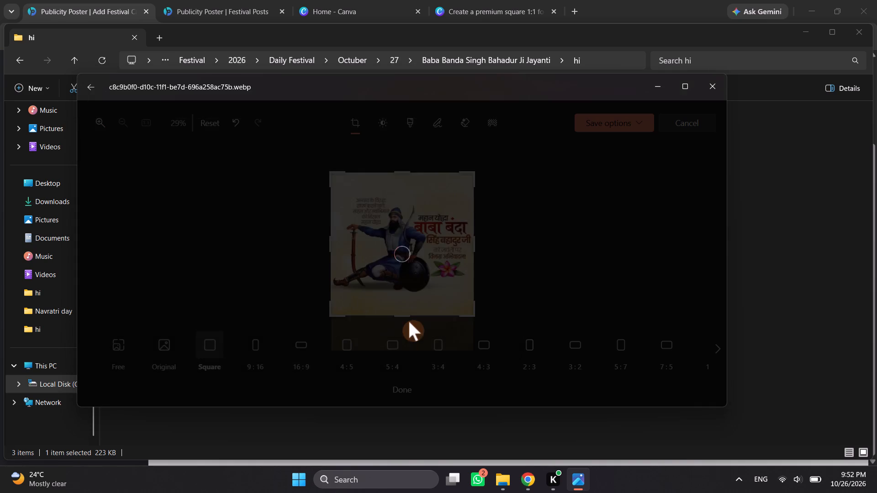
pyautogui.click(708, 97)
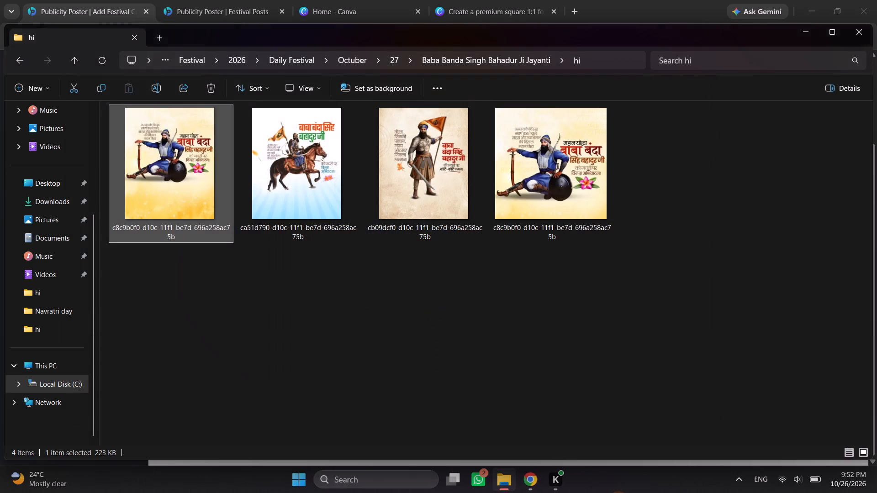
# In Chrome, upload the square seated-warrior image from Octuber > 27 > Baba Banda Singh Bahadur Ji Jayanti > hi as the category thumbnail.
pyautogui.click(531, 484)
pyautogui.click(285, 354)
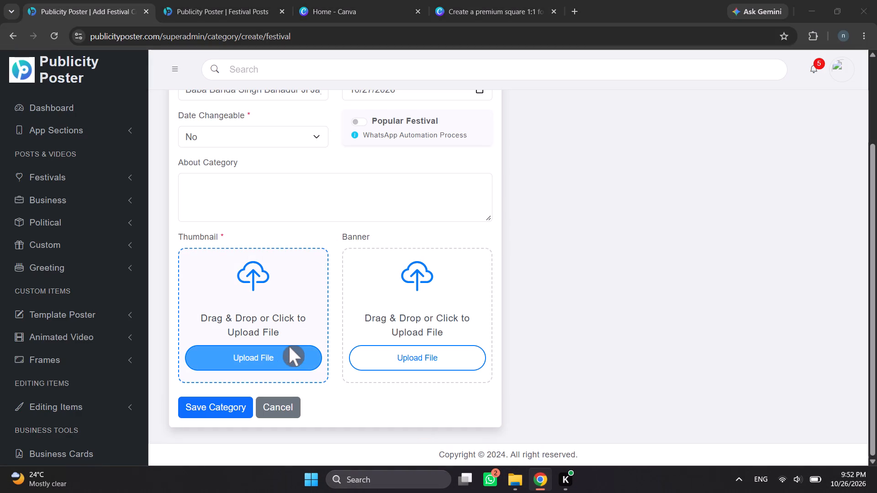
pyautogui.scroll(-1, 70, 325)
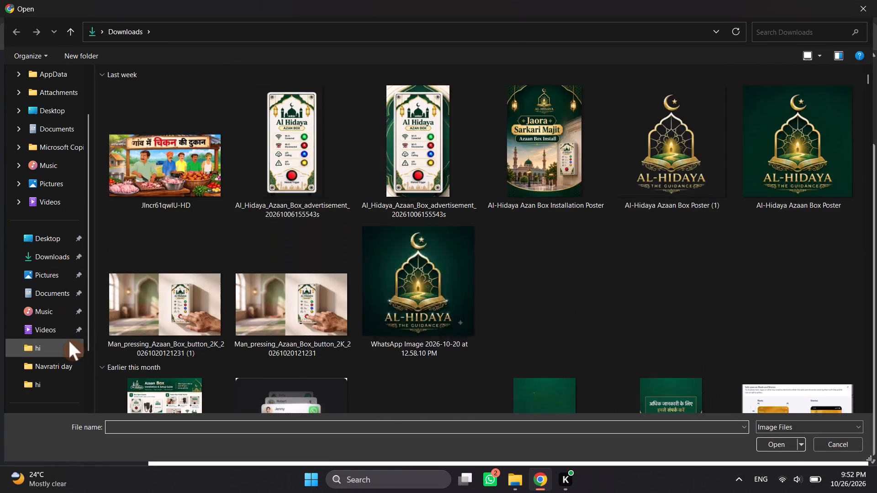
pyautogui.click(54, 378)
pyautogui.click(243, 36)
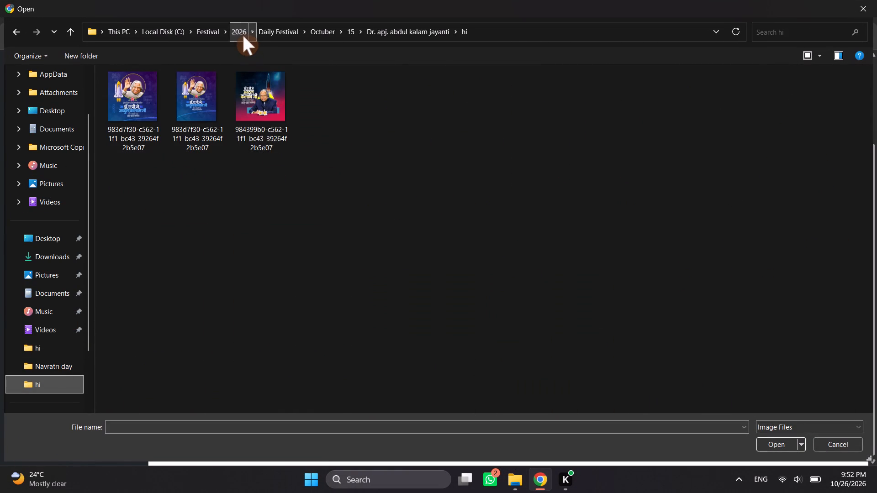
pyautogui.doubleClick(202, 172)
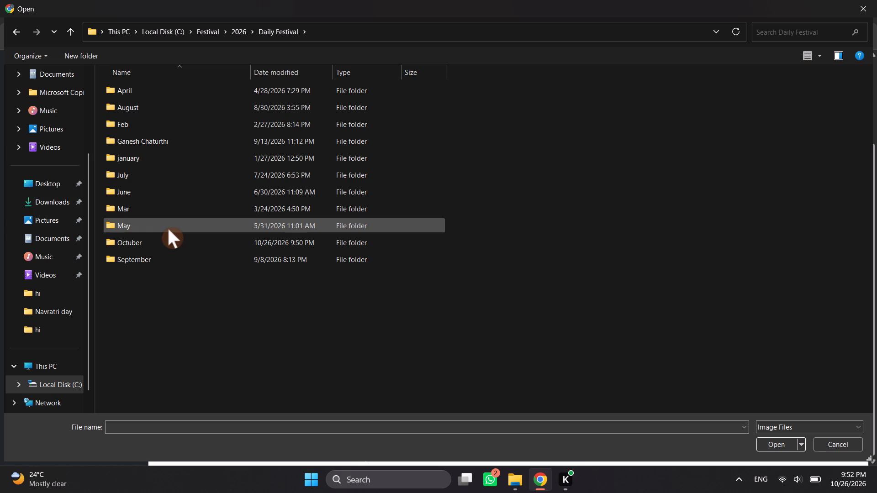
pyautogui.doubleClick(163, 241)
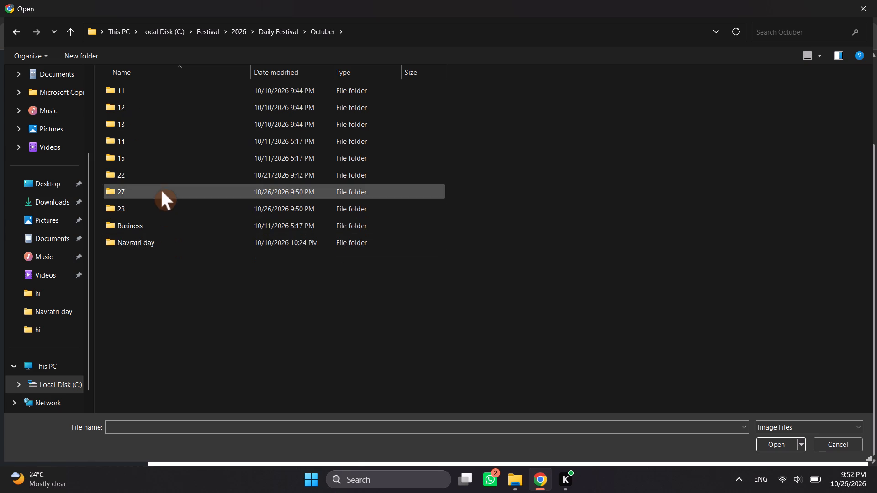
pyautogui.doubleClick(161, 190)
pyautogui.tripleClick(177, 95)
pyautogui.click(177, 95)
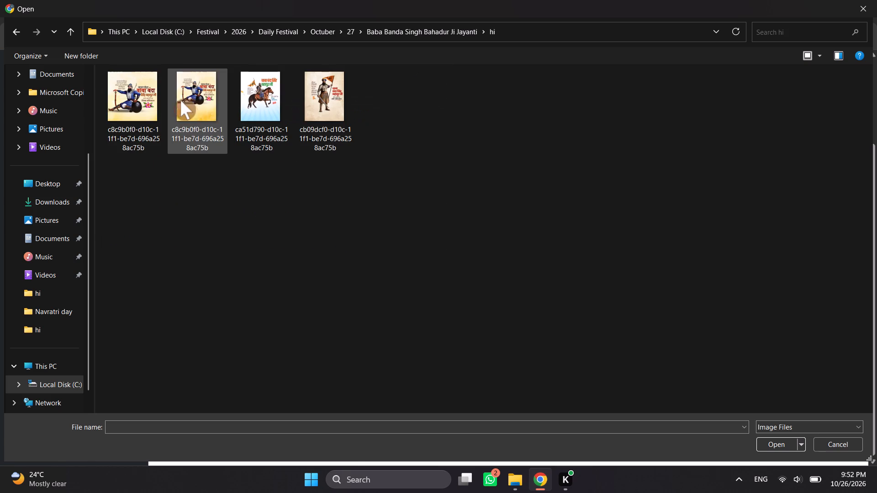
pyautogui.doubleClick(135, 117)
# Save the new festival category and switch to the Festival Posts page.
pyautogui.scroll(5, 344, 381)
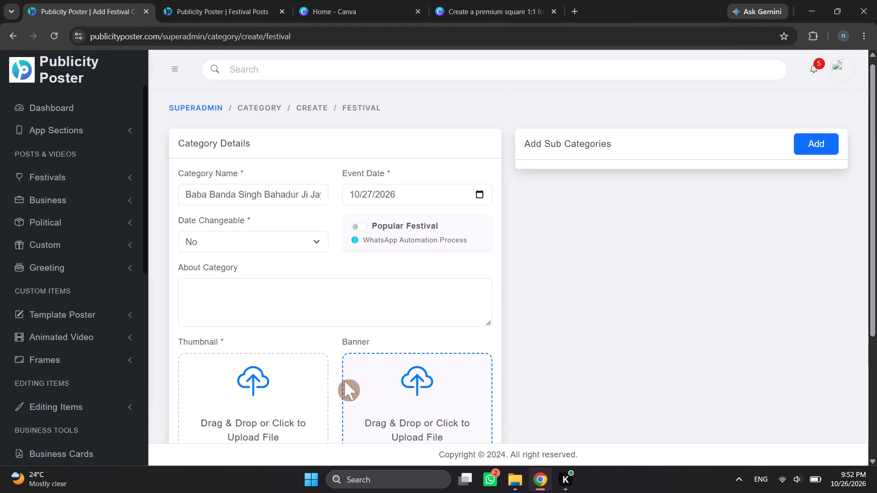
pyautogui.scroll(-6, 344, 381)
pyautogui.click(233, 406)
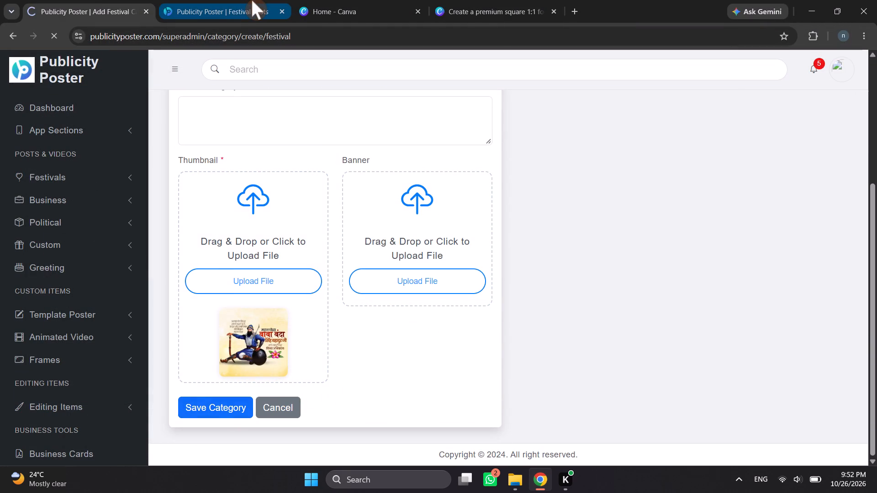
pyautogui.click(233, 0)
# From File Explorer, open the white warrior poster in Baba Banda Singh Bahadur Ji Jayanti > mr in Photos.
pyautogui.click(541, 471)
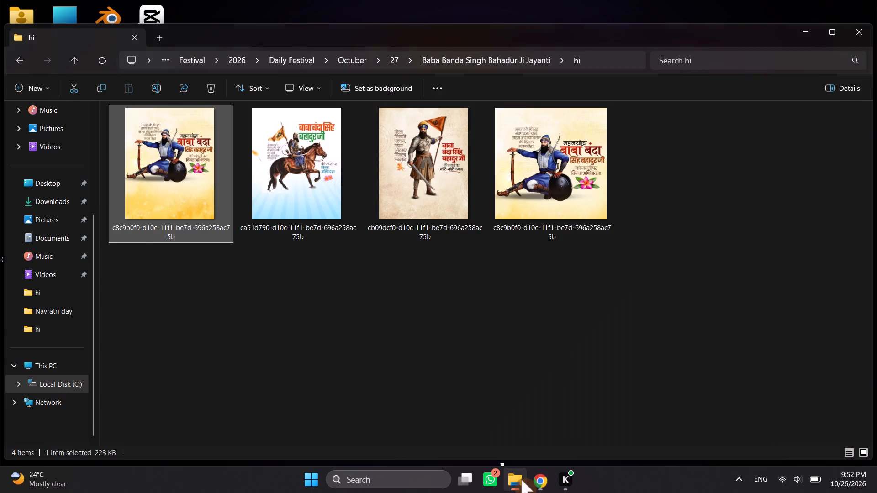
pyautogui.click(487, 57)
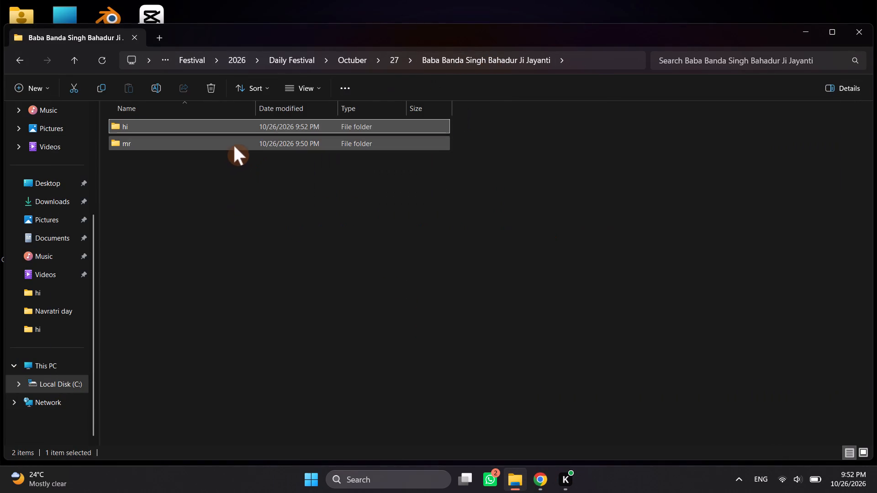
pyautogui.doubleClick(234, 146)
pyautogui.moveTo(264, 220); pyautogui.dragTo(232, 199)
pyautogui.keyDown('ctrl'); pyautogui.scroll(11, 298, 293); pyautogui.keyUp('ctrl')
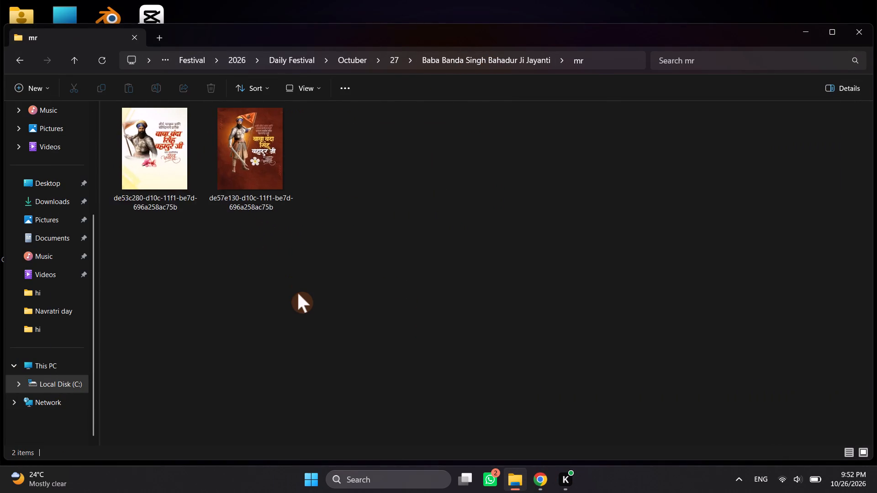
pyautogui.keyDown('ctrl'); pyautogui.scroll(9, 298, 293); pyautogui.keyUp('ctrl')
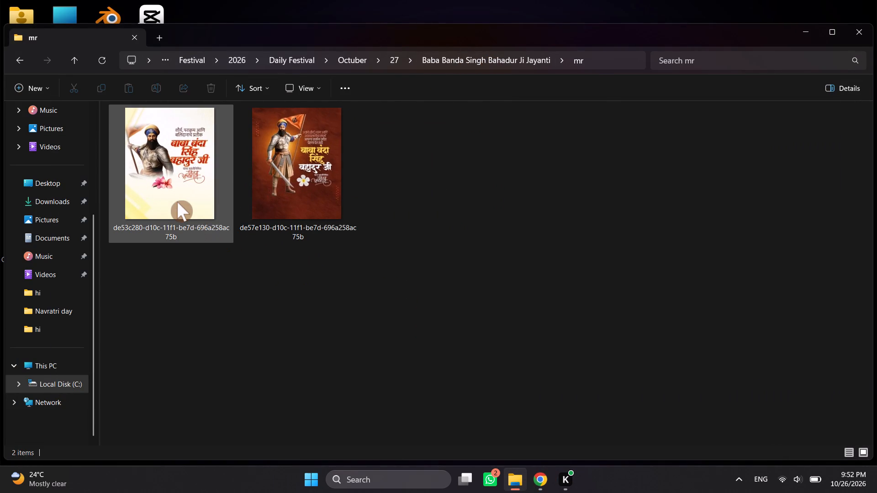
pyautogui.click(177, 202)
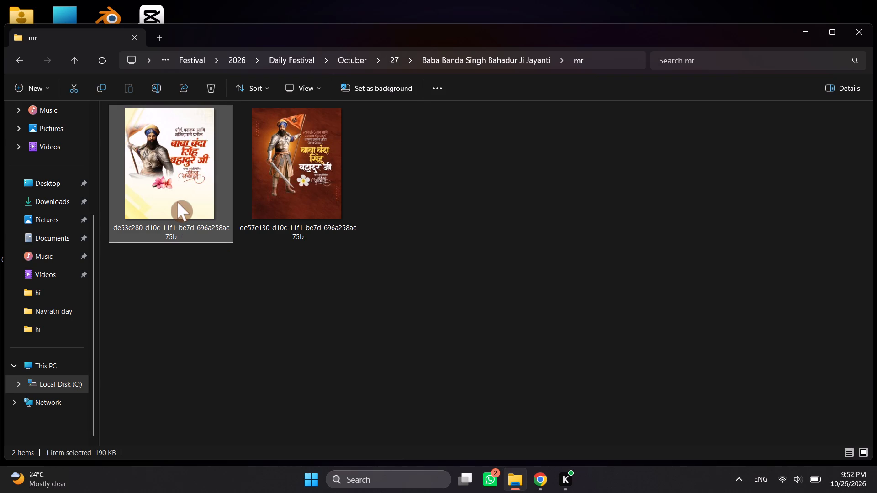
pyautogui.doubleClick(177, 202)
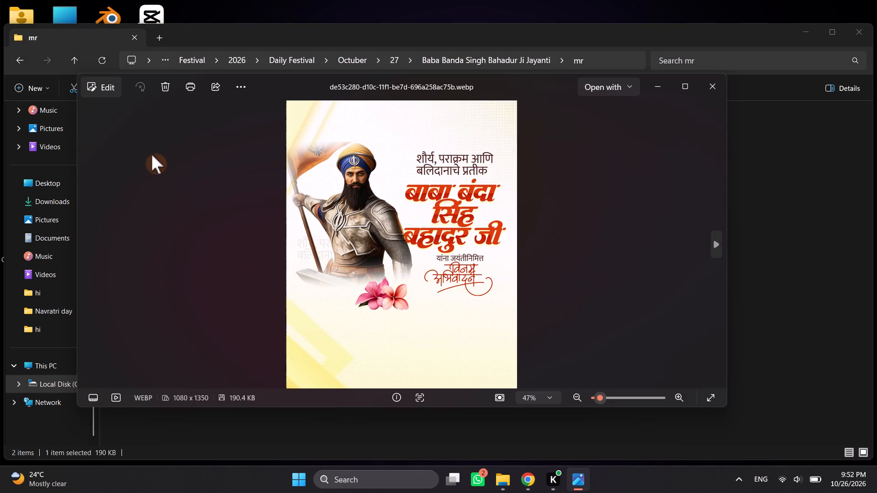
# Crop the poster to the Square ratio, framing the warrior and text with the excess trimmed above and below.
pyautogui.click(94, 77)
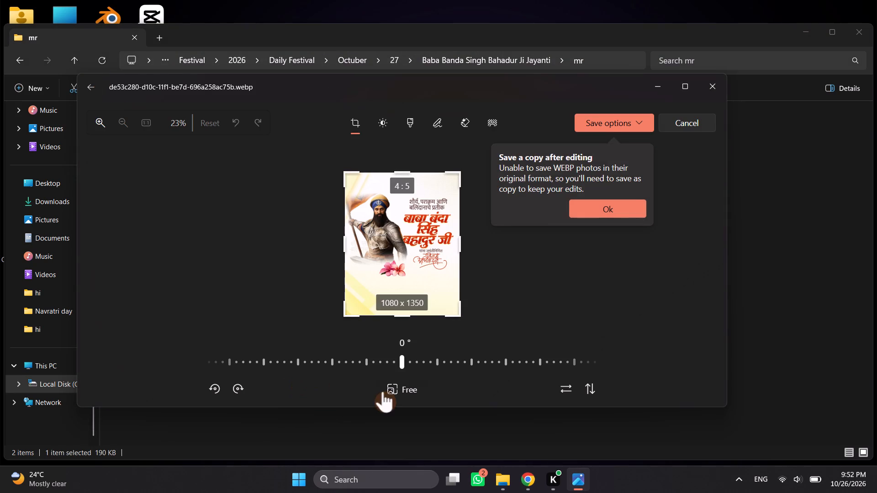
pyautogui.click(383, 391)
pyautogui.click(206, 352)
pyautogui.moveTo(417, 245); pyautogui.dragTo(417, 266)
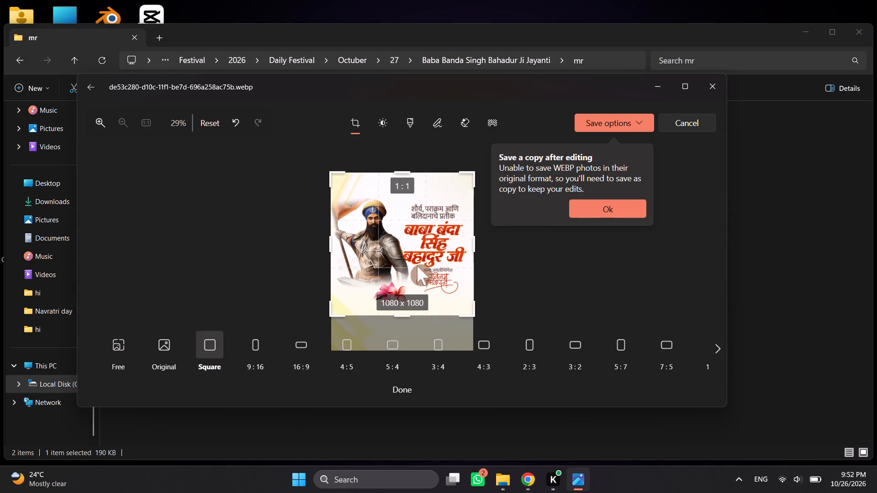
pyautogui.moveTo(417, 266); pyautogui.dragTo(417, 249)
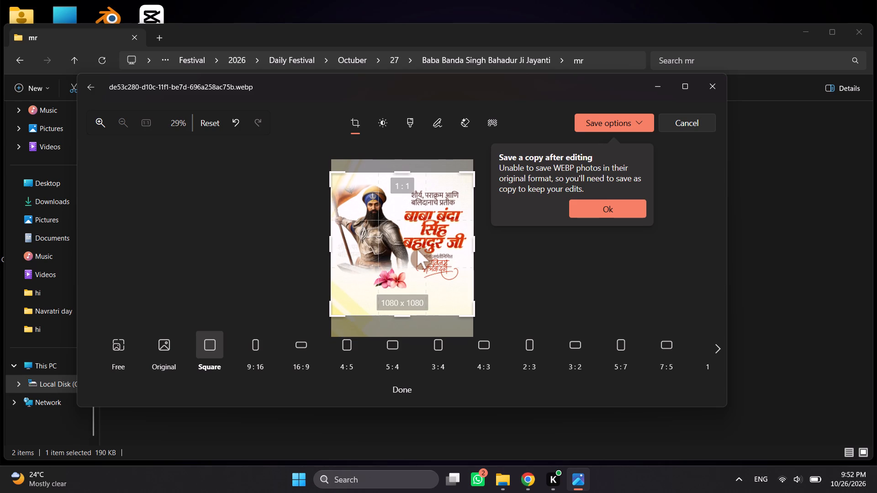
pyautogui.moveTo(417, 249); pyautogui.dragTo(419, 250)
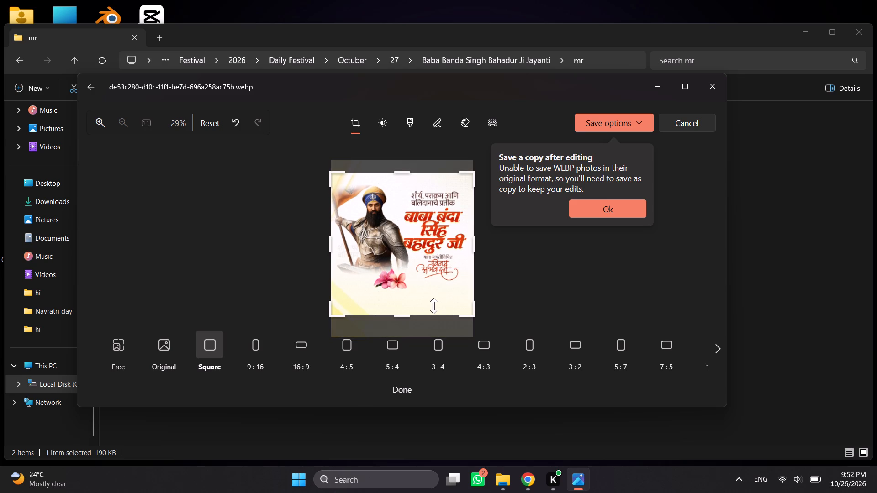
# Save the cropped poster as a .jpg copy in the Baba Banda Singh Bahadur Ji Jayanti > mr folder.
pyautogui.click(604, 124)
pyautogui.click(597, 140)
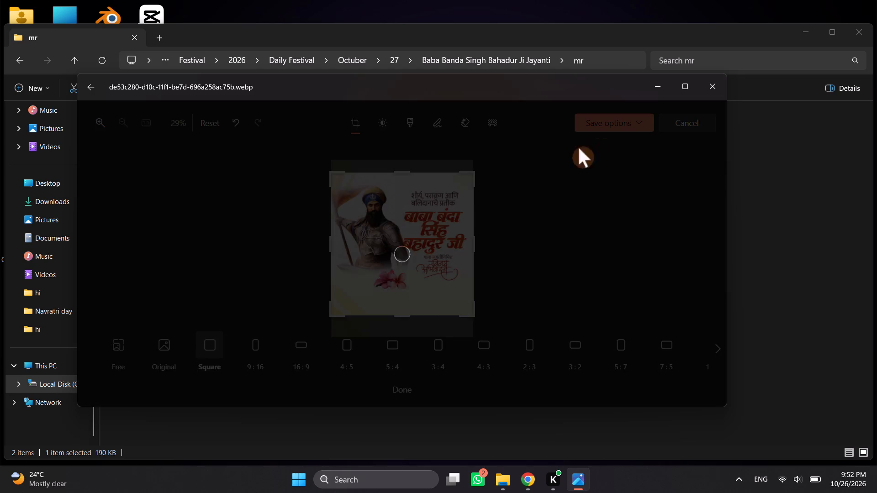
pyautogui.click(260, 104)
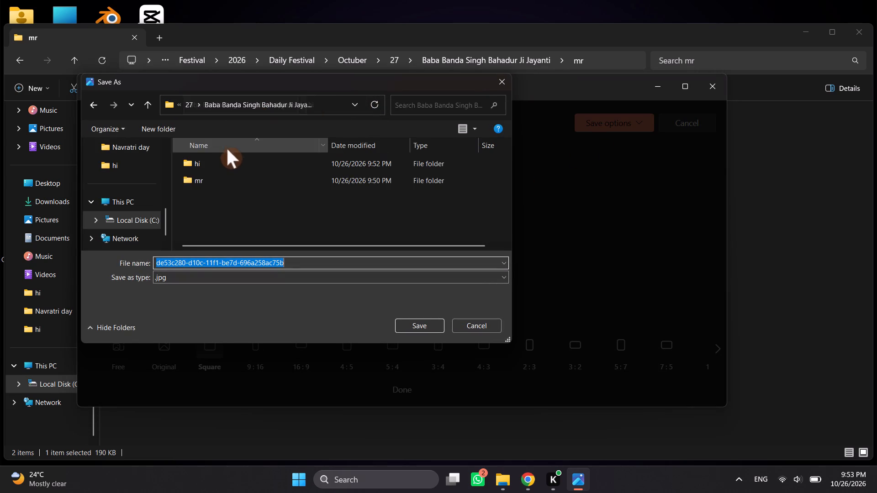
pyautogui.click(227, 188)
pyautogui.doubleClick(232, 182)
pyautogui.click(422, 326)
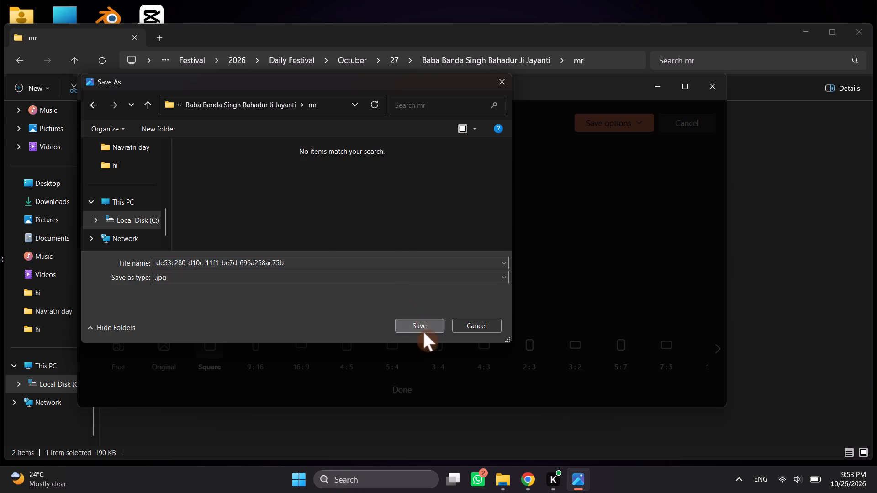
# In Chrome, start a new festival post titled Baba Banda Singh Bahadur Ji Jayanti, reusing the copied name.
pyautogui.click(534, 486)
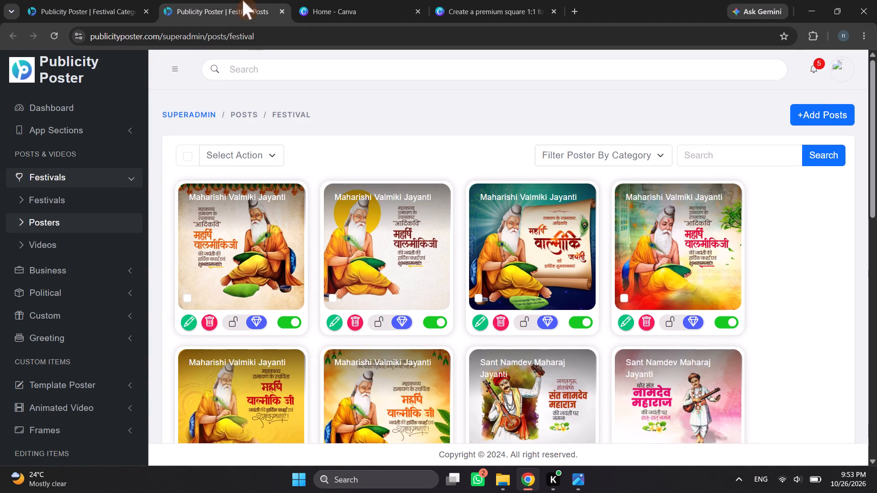
pyautogui.click(825, 106)
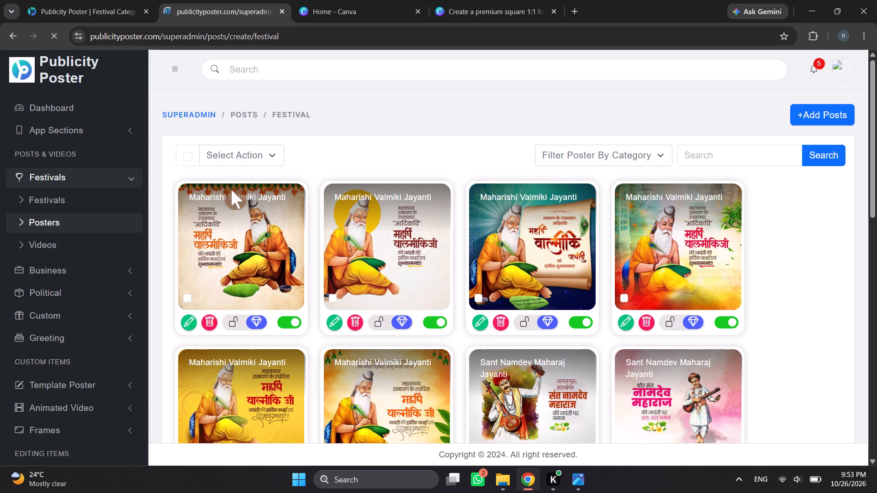
pyautogui.click(79, 3)
pyautogui.click(182, 0)
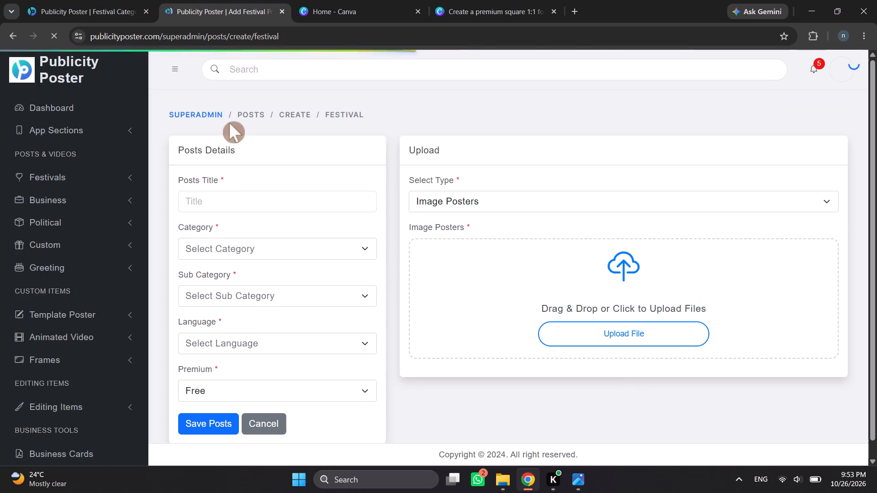
pyautogui.click(217, 208)
pyautogui.hotkey('ctrl', 'v')
# Set the post's category to Baba Banda Singh Bahadur Ji Jayanti and its language to मराठी.
pyautogui.keyDown('ctrl'); pyautogui.click(220, 236); pyautogui.keyUp('ctrl')
pyautogui.click(225, 251)
pyautogui.keyDown('ctrl'); pyautogui.click(225, 262); pyautogui.keyUp('ctrl')
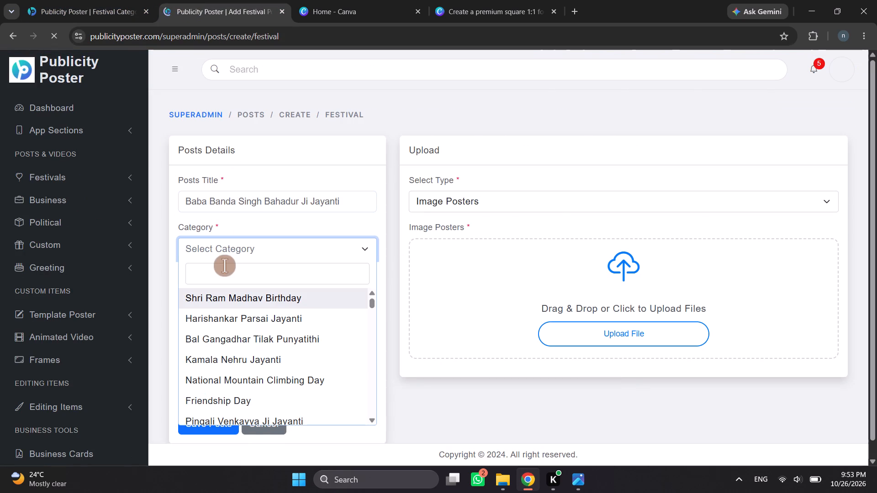
pyautogui.keyDown('ctrl'); pyautogui.click(224, 266); pyautogui.keyUp('ctrl')
pyautogui.hotkey('ctrl', 'v')
pyautogui.click(225, 294)
pyautogui.click(229, 336)
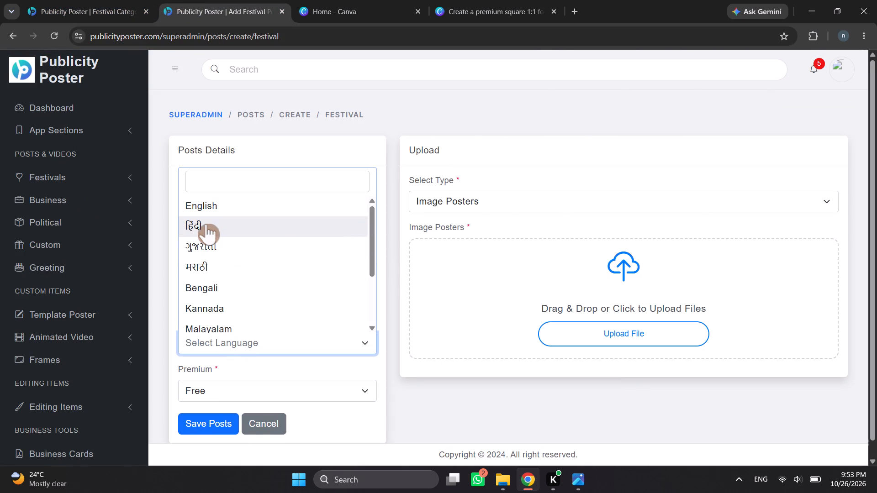
pyautogui.click(216, 281)
pyautogui.click(222, 336)
pyautogui.click(208, 268)
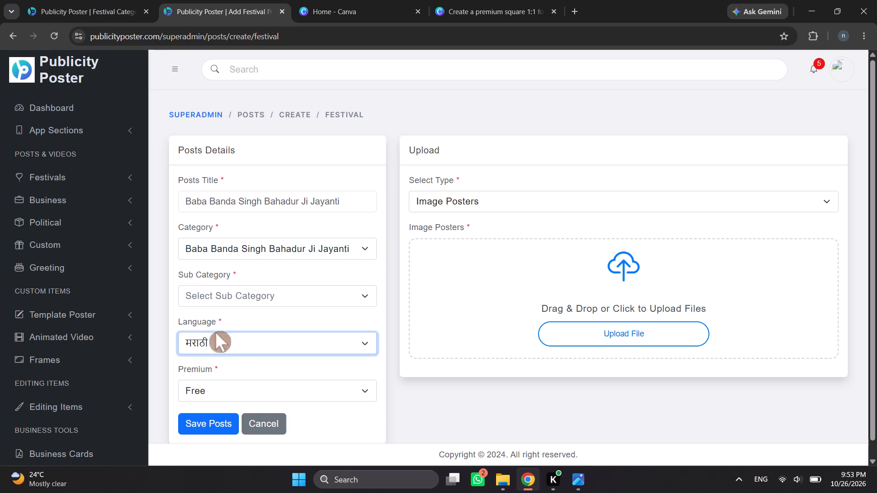
# Set the post's Premium option to Paid.
pyautogui.click(226, 381)
pyautogui.click(222, 364)
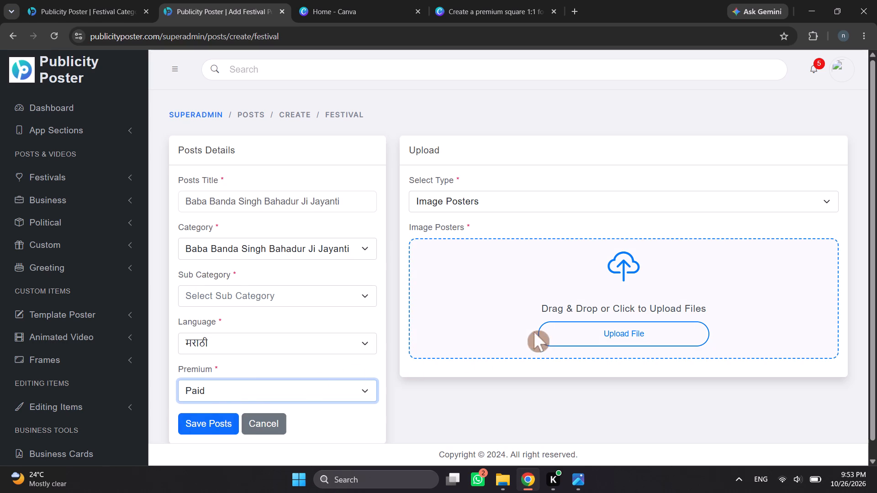
# Add all three Marathi image posters from the Baba Banda Singh Bahadur Ji Jayanti > mr folder to the post.
pyautogui.click(559, 337)
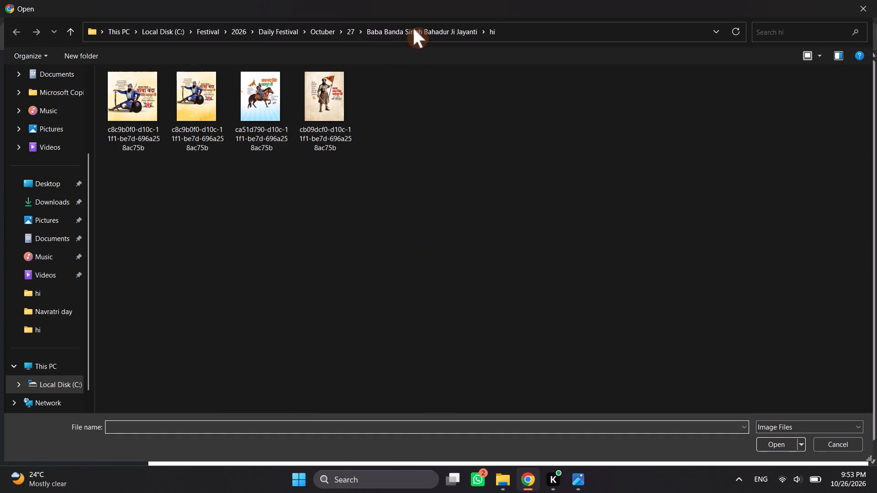
pyautogui.click(413, 28)
pyautogui.doubleClick(251, 104)
pyautogui.moveTo(560, 168); pyautogui.dragTo(23, 109)
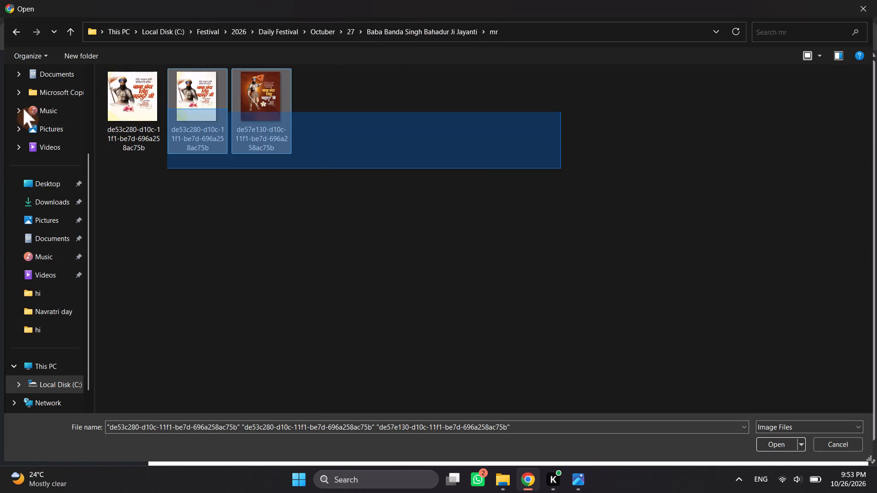
pyautogui.moveTo(23, 109); pyautogui.dragTo(20, 109)
pyautogui.click(774, 446)
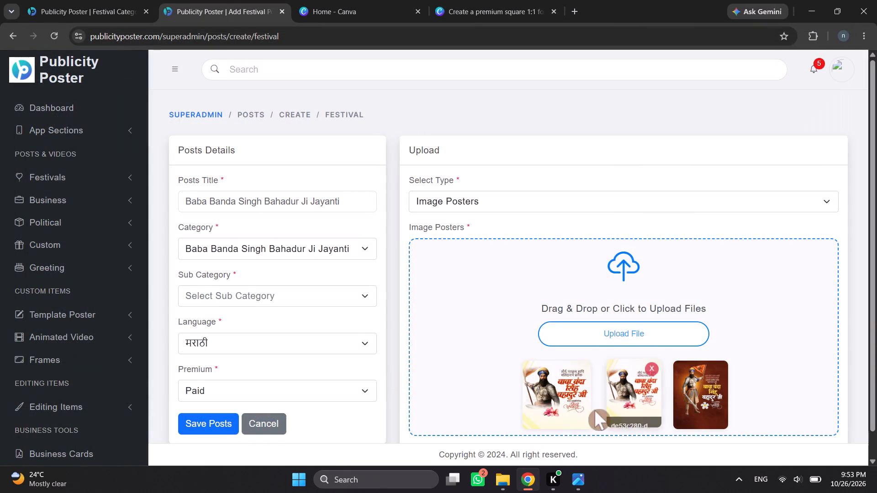
# Reorder the uploaded posters so the square one comes last, and save the post.
pyautogui.moveTo(566, 404); pyautogui.dragTo(722, 404)
pyautogui.click(545, 370)
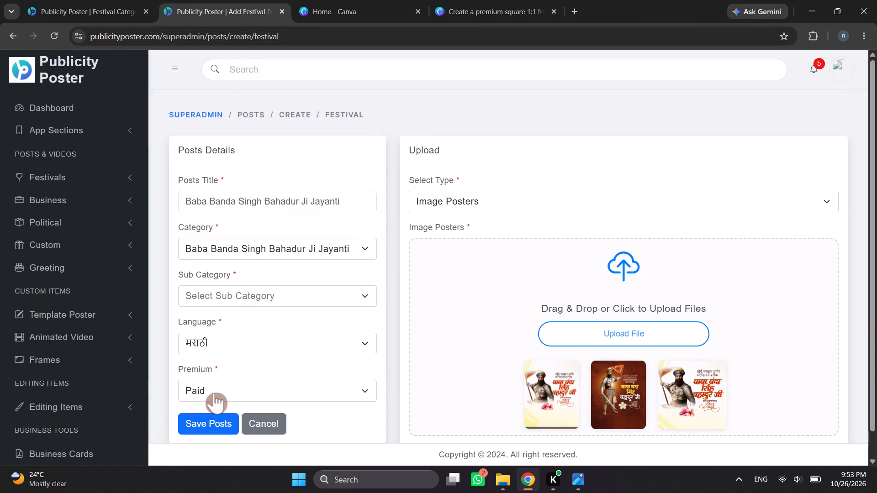
pyautogui.click(213, 425)
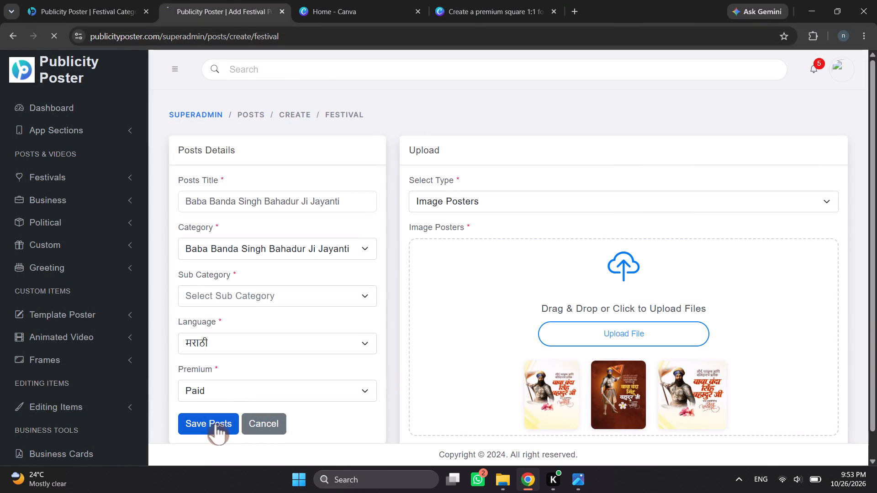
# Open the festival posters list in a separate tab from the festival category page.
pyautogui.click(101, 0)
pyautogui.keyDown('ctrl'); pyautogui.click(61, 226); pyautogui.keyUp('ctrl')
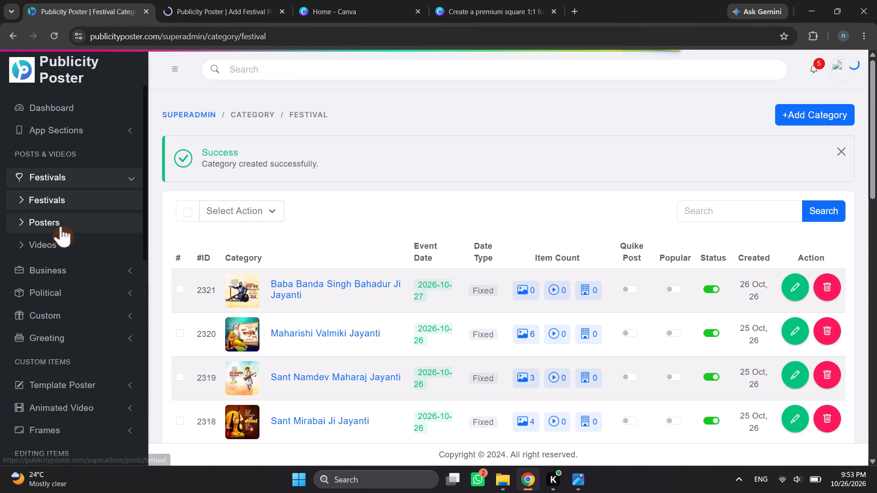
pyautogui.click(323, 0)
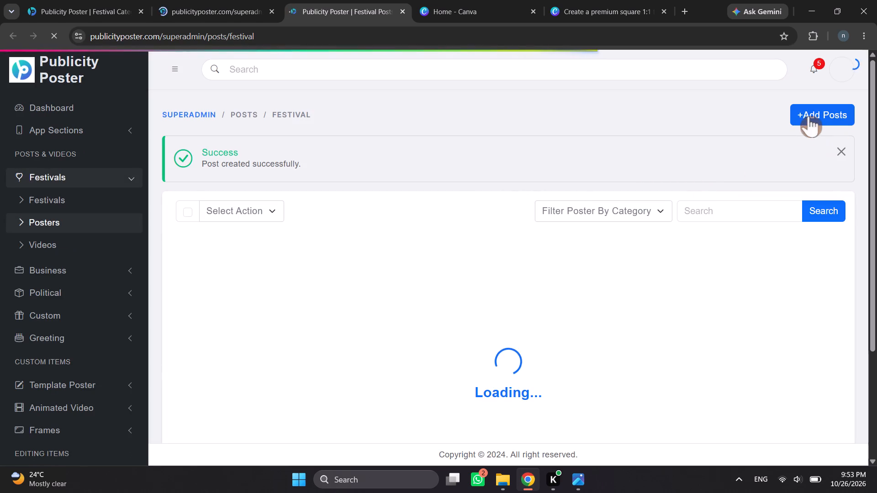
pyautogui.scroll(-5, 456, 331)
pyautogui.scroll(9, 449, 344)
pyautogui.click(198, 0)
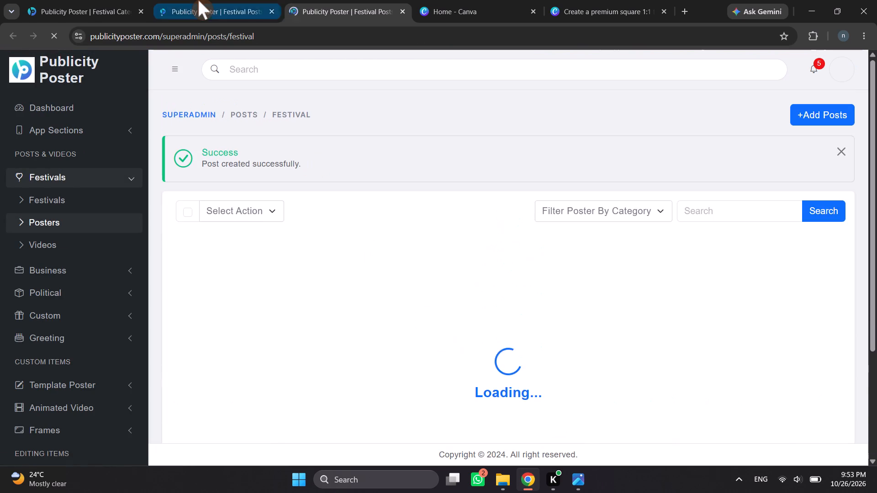
# Close the Photos window showing the cropped Marathi poster.
pyautogui.click(590, 490)
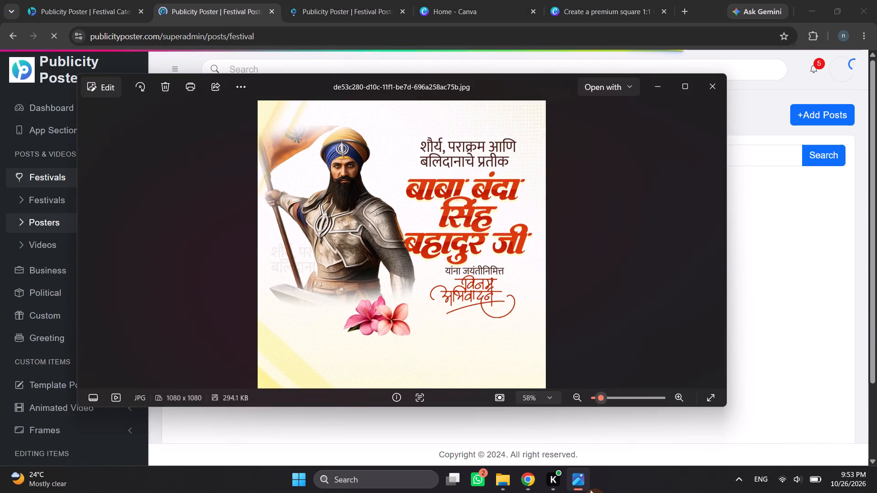
pyautogui.click(708, 93)
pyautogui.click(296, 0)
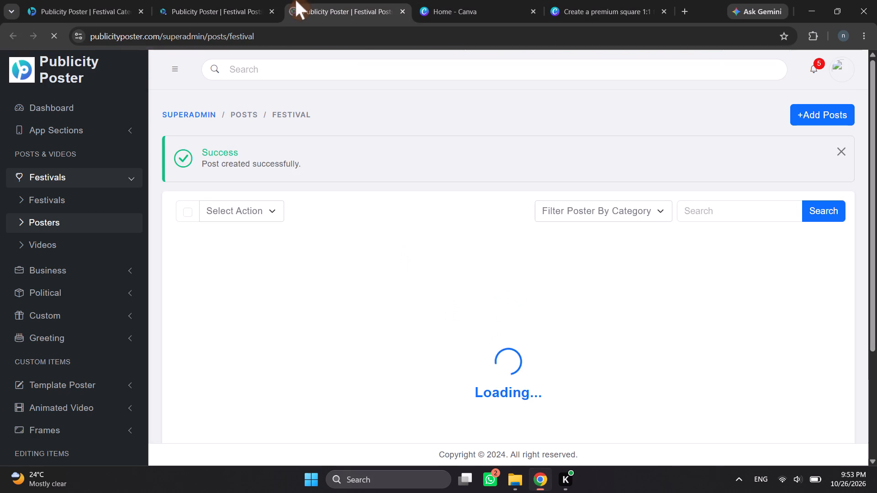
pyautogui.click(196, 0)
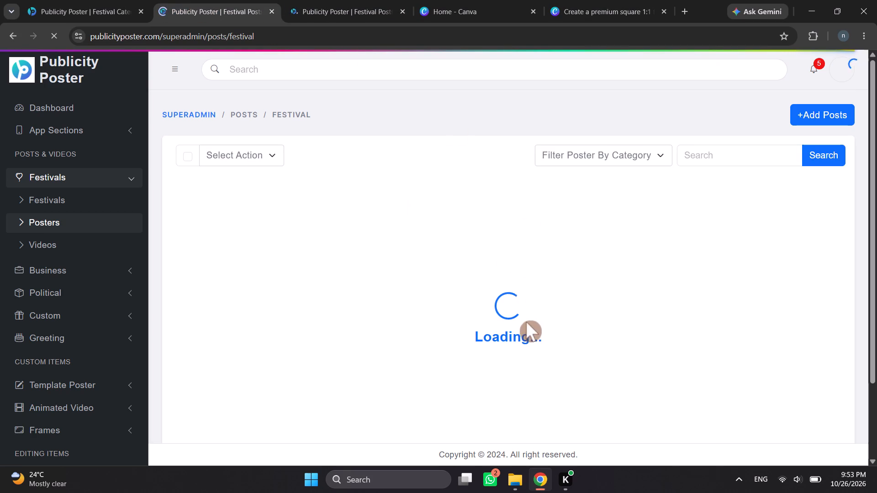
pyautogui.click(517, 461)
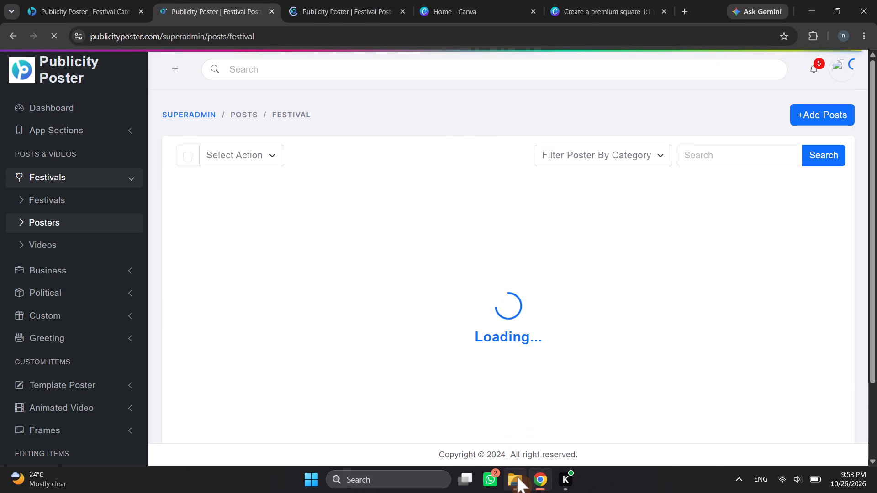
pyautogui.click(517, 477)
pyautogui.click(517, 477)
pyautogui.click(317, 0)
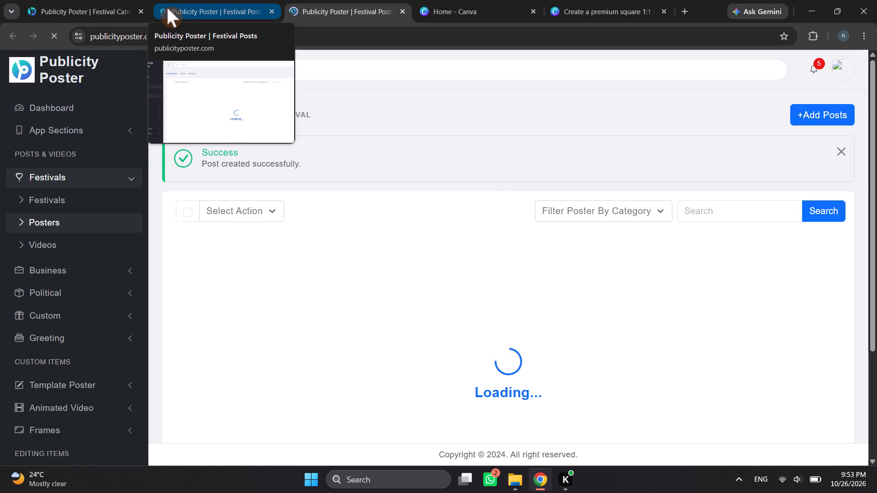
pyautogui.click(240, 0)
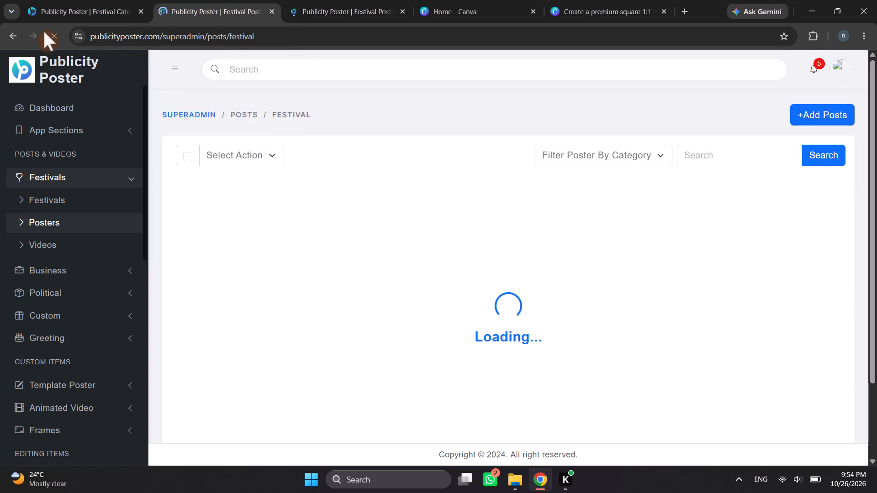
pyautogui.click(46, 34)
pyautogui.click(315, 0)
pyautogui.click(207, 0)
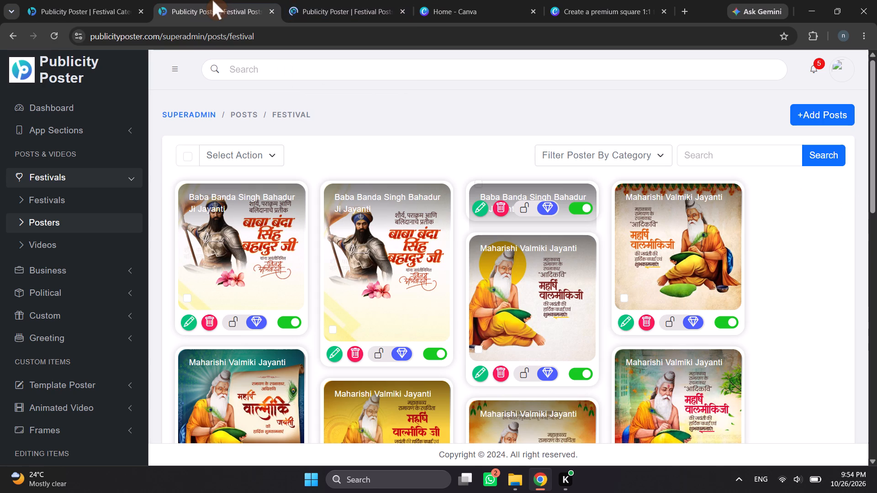
# Start adding another festival post from the Festival Posts list.
pyautogui.click(805, 119)
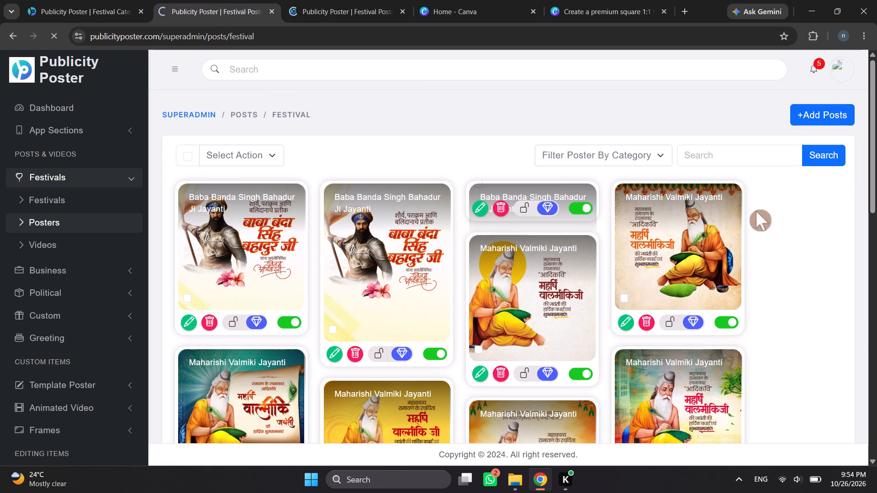
pyautogui.scroll(-3, 613, 228)
pyautogui.scroll(3, 601, 233)
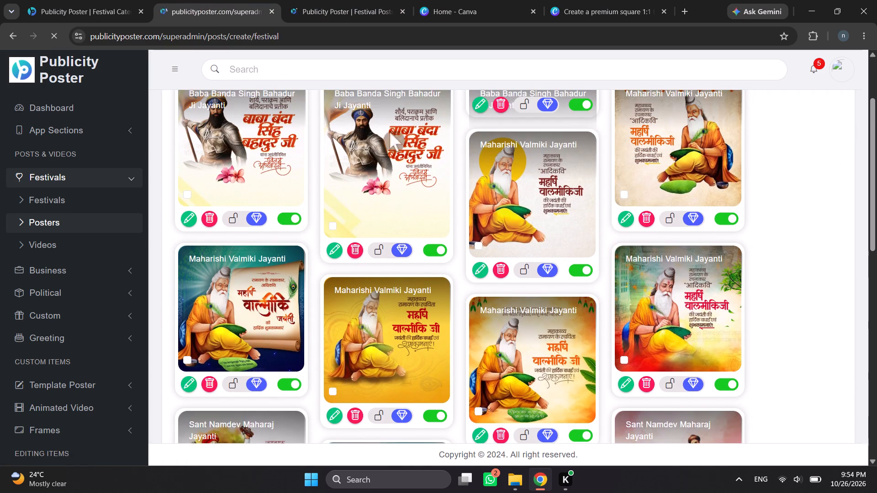
pyautogui.click(362, 0)
pyautogui.click(210, 0)
pyautogui.scroll(5, 390, 261)
pyautogui.scroll(-4, 390, 261)
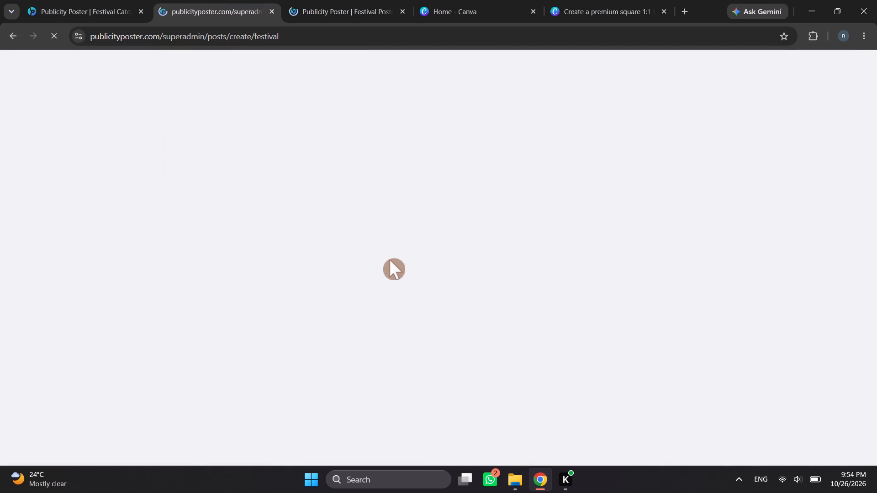
pyautogui.scroll(4, 370, 247)
# Close the duplicate Festival Posts tab, keeping the tab with the new post form.
pyautogui.click(348, 0)
pyautogui.click(398, 13)
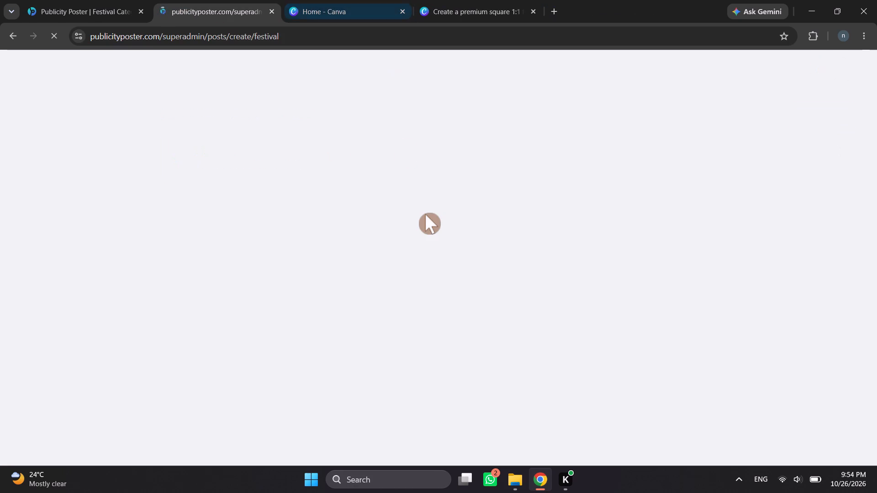
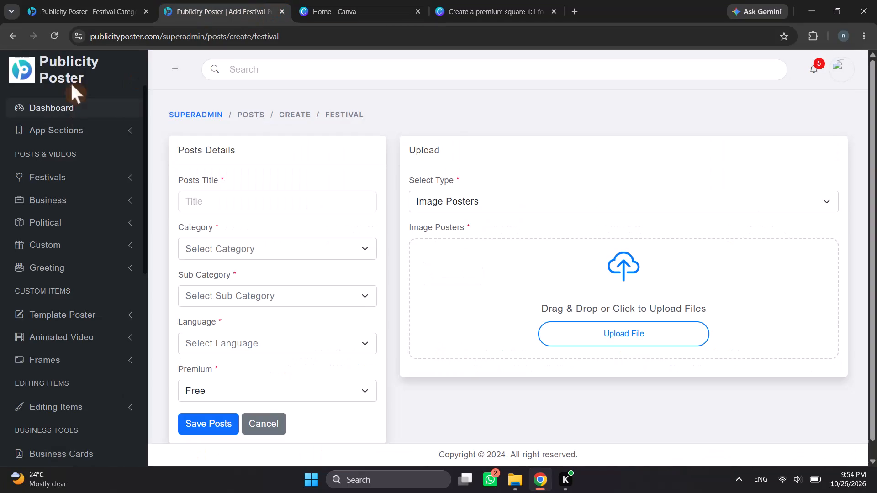
# Return to the Festival Posts list to check the uploaded posters.
pyautogui.click(12, 38)
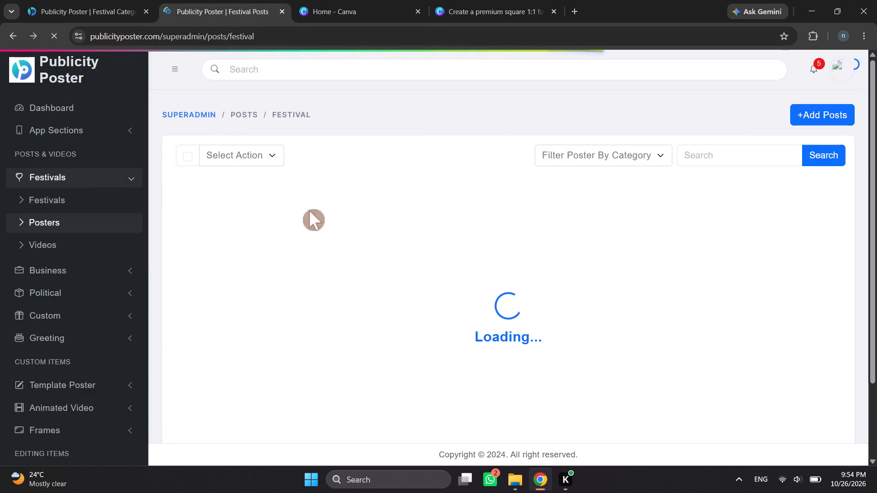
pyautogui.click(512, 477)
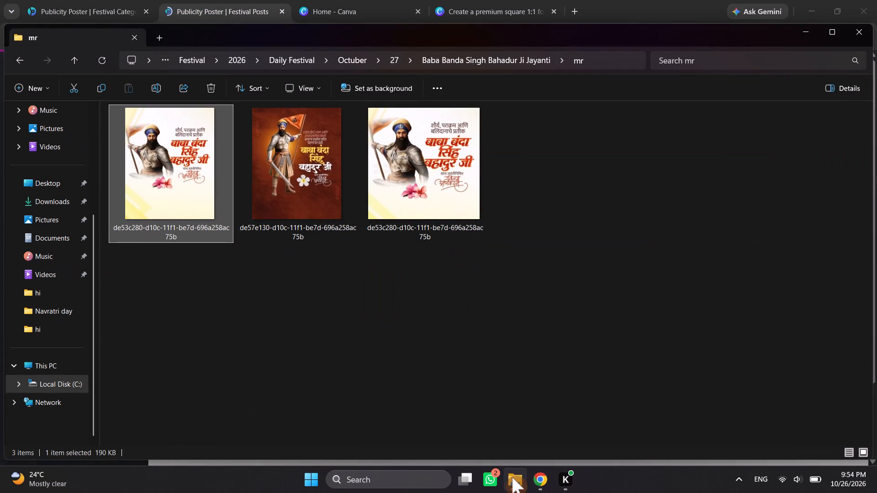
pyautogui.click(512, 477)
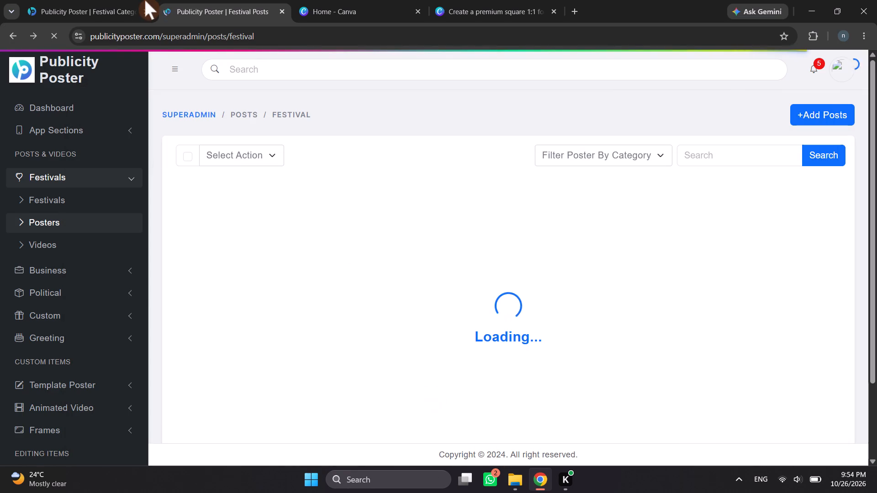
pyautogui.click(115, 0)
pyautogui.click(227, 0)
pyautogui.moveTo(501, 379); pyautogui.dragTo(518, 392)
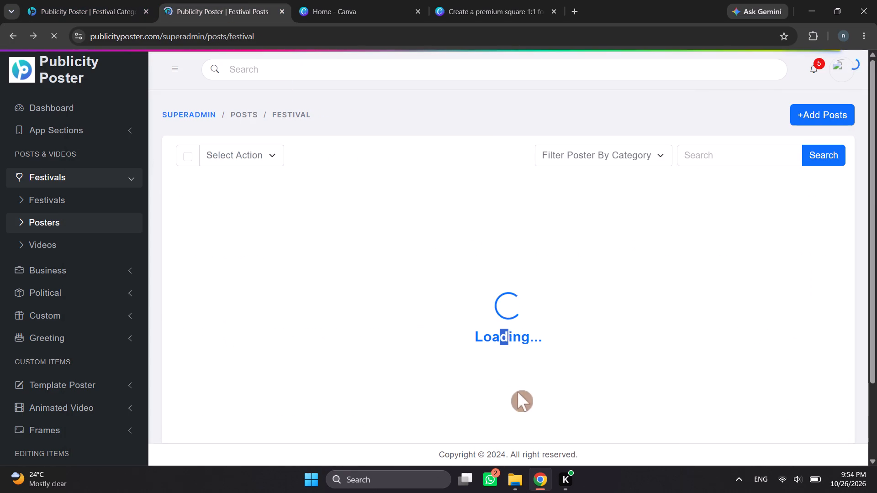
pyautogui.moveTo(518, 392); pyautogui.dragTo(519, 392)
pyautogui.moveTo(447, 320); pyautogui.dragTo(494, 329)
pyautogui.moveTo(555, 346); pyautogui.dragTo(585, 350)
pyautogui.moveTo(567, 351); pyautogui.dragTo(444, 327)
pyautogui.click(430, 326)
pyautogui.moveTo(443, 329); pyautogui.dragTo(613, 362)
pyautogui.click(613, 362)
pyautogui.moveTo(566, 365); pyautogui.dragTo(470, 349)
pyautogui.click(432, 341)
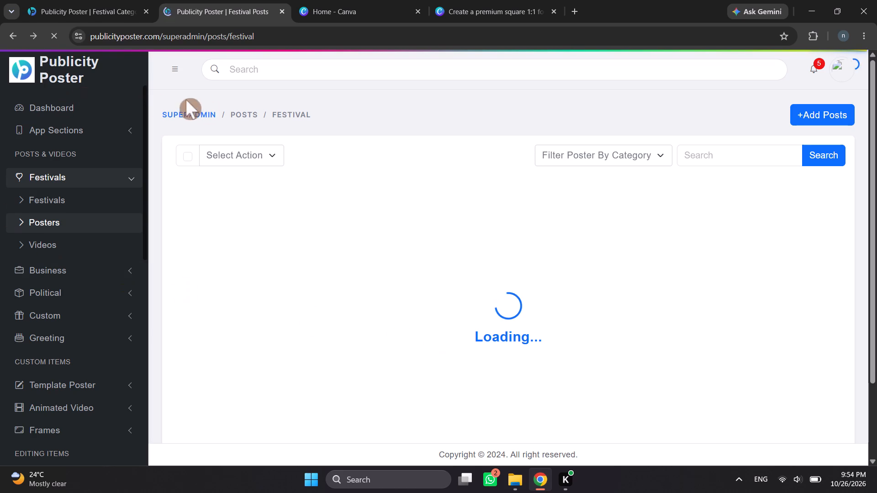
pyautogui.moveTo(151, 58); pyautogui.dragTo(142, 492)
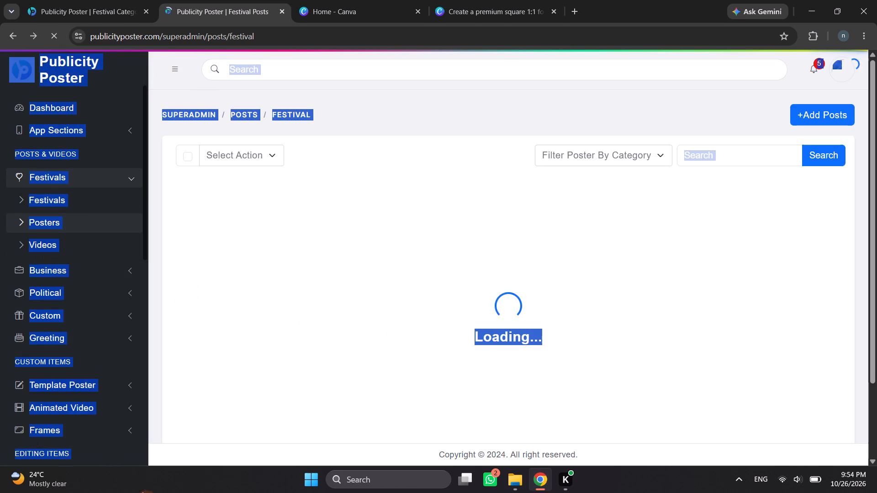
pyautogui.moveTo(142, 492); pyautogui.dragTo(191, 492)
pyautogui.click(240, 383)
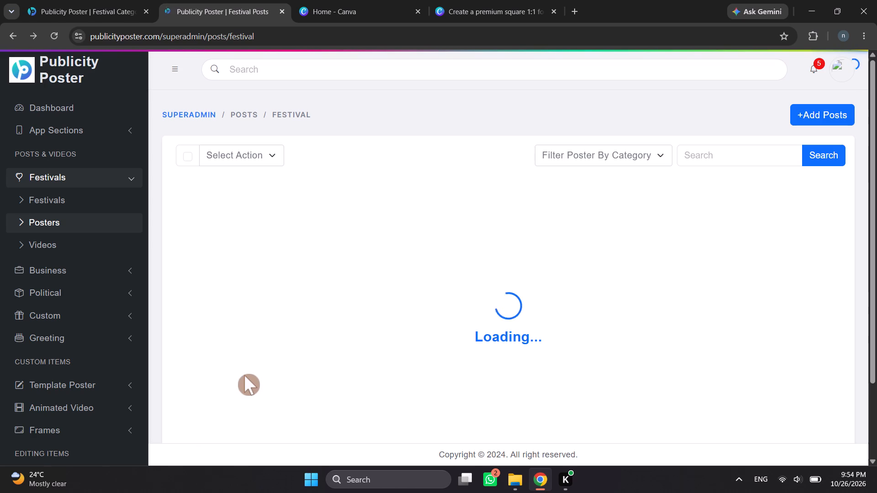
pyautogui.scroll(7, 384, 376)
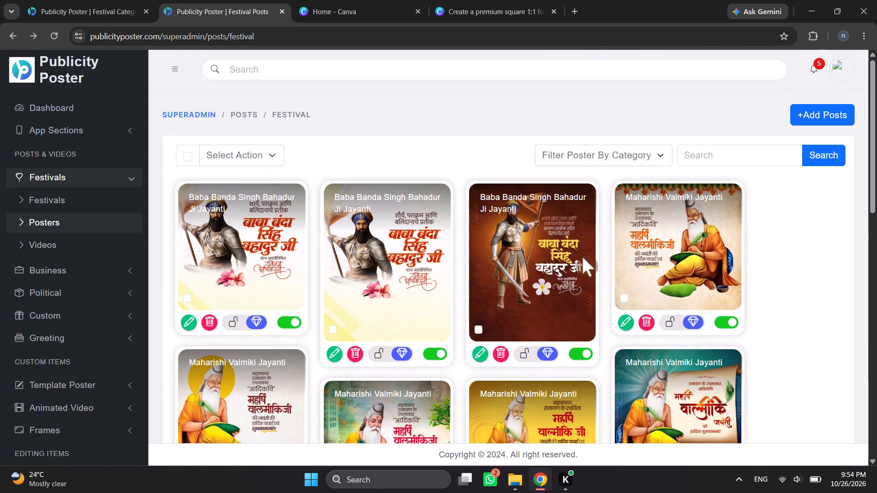
# Start a new festival post titled Baba Banda Singh Bahadur Ji Jayanti, with the matching category, language हिंदी and premium set to Paid.
pyautogui.click(811, 107)
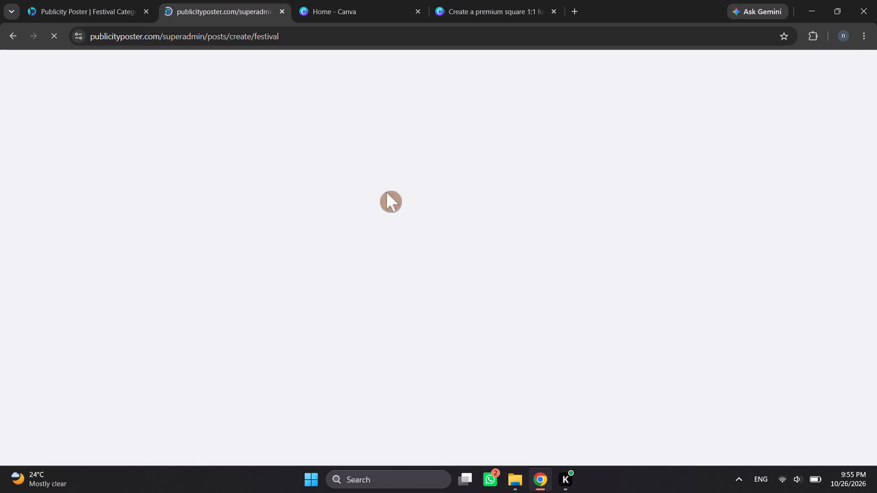
pyautogui.click(280, 204)
pyautogui.hotkey('ctrl', 'v')
pyautogui.click(240, 243)
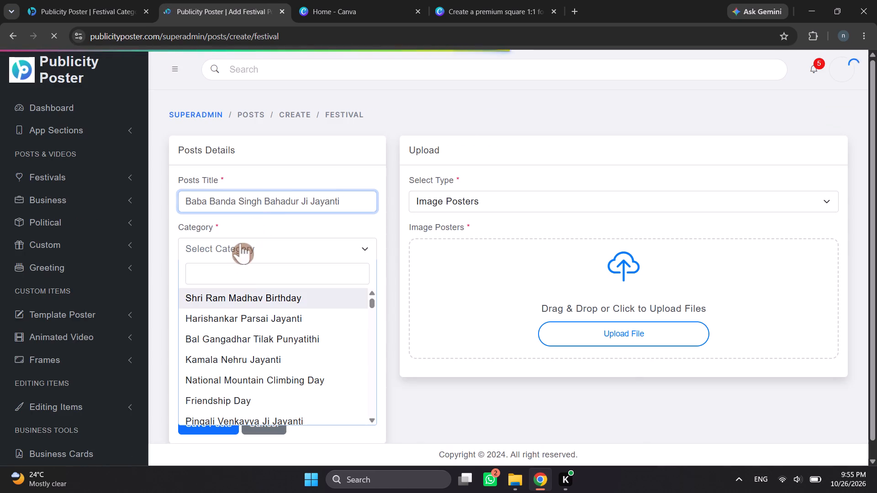
pyautogui.click(240, 283)
pyautogui.hotkey('ctrl', 'v')
pyautogui.click(232, 303)
pyautogui.click(225, 336)
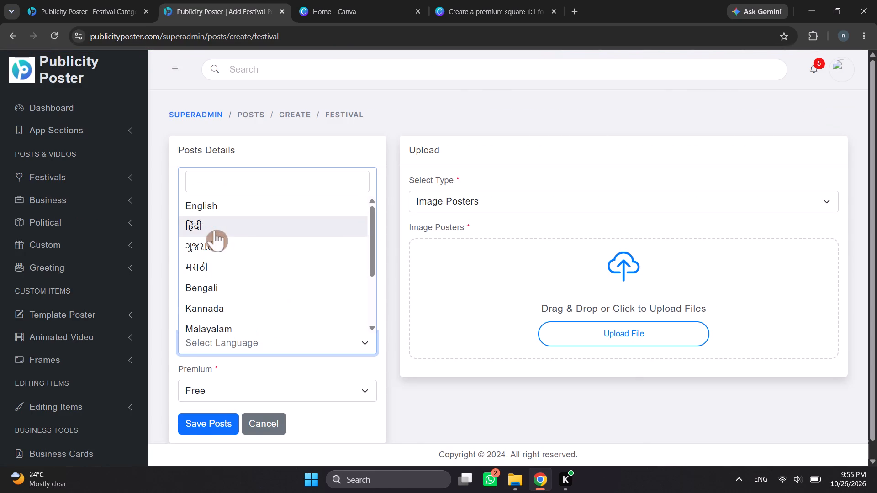
pyautogui.click(214, 230)
pyautogui.click(214, 388)
pyautogui.click(212, 373)
# Add all four posters from the Baba Banda Singh Bahadur Ji Jayanti hi folder as the post's image posters.
pyautogui.click(666, 340)
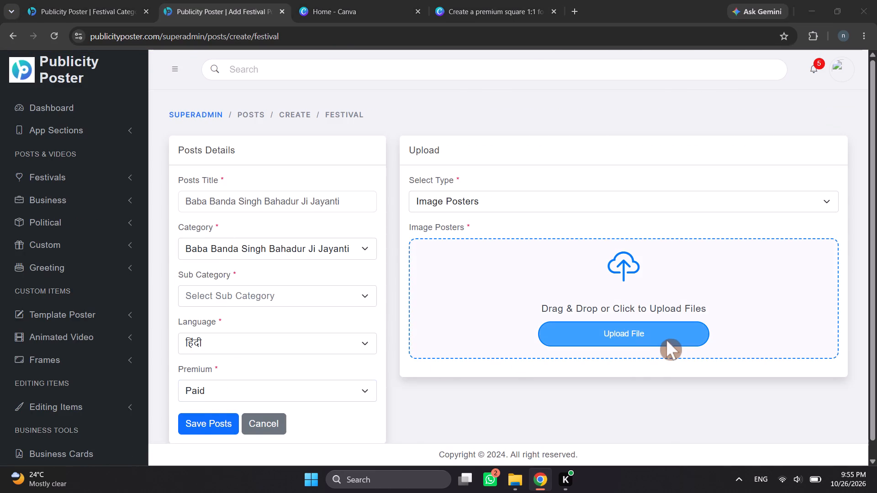
pyautogui.click(436, 46)
pyautogui.click(436, 35)
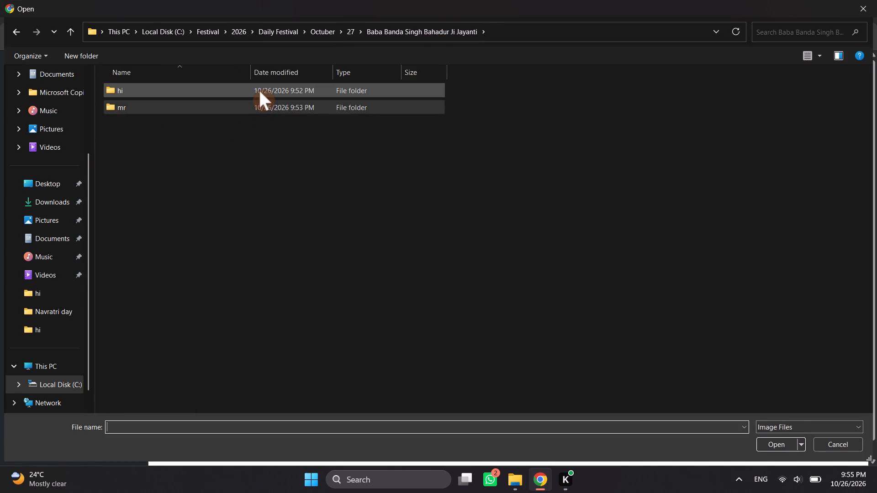
pyautogui.doubleClick(259, 91)
pyautogui.moveTo(474, 188); pyautogui.dragTo(13, 89)
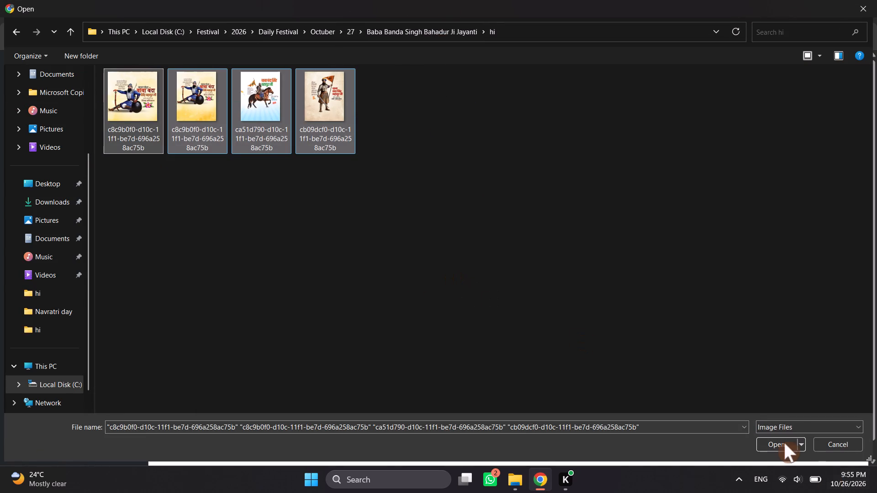
pyautogui.click(784, 443)
# Move the square poster to the end of the uploaded images and save the Hindi posts.
pyautogui.scroll(-1, 664, 414)
pyautogui.moveTo(508, 366); pyautogui.dragTo(711, 367)
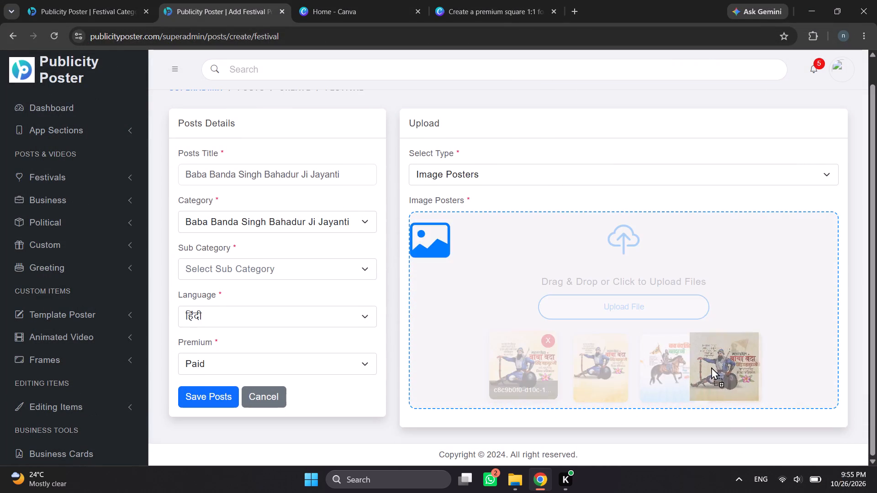
pyautogui.moveTo(711, 367); pyautogui.dragTo(713, 367)
pyautogui.click(511, 339)
pyautogui.scroll(-2, 501, 317)
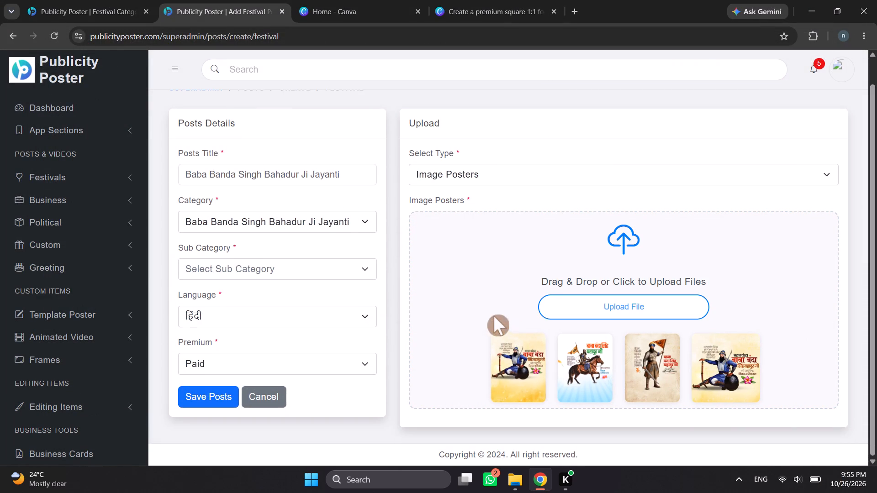
pyautogui.click(192, 406)
# In File Explorer, go to the en poster folder of Indian Infantry Day under October 27.
pyautogui.click(507, 484)
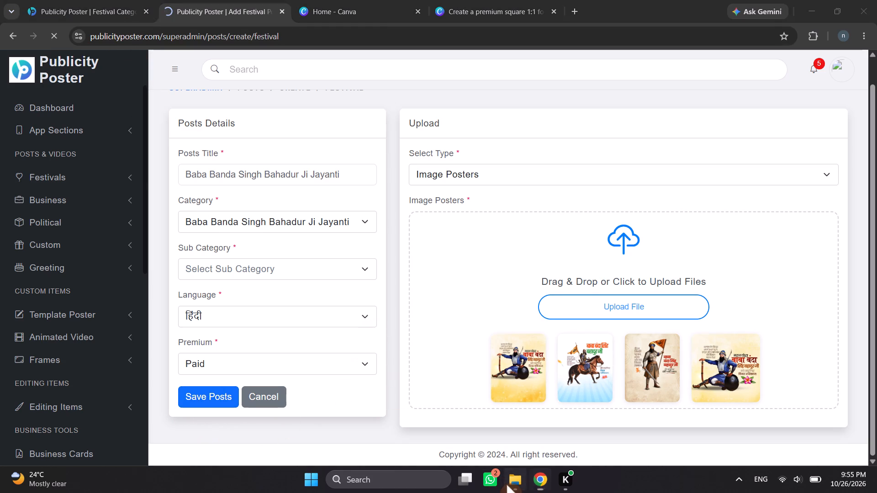
pyautogui.click(514, 55)
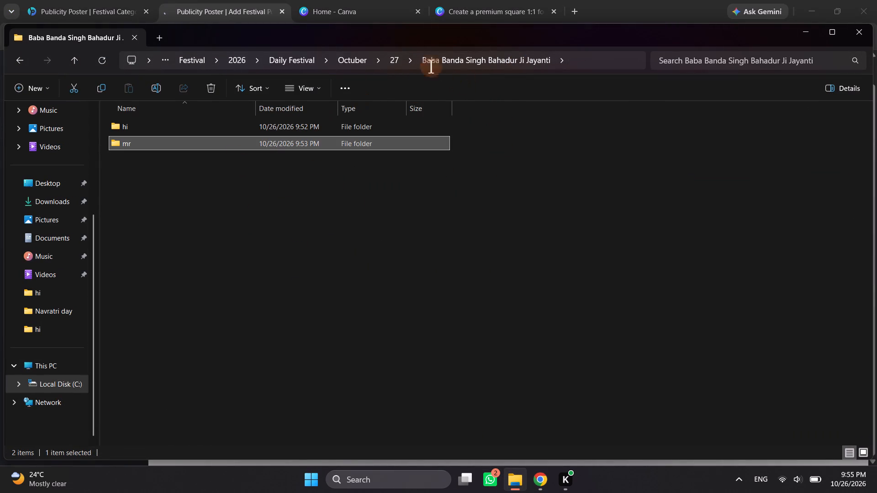
pyautogui.click(398, 58)
pyautogui.doubleClick(239, 141)
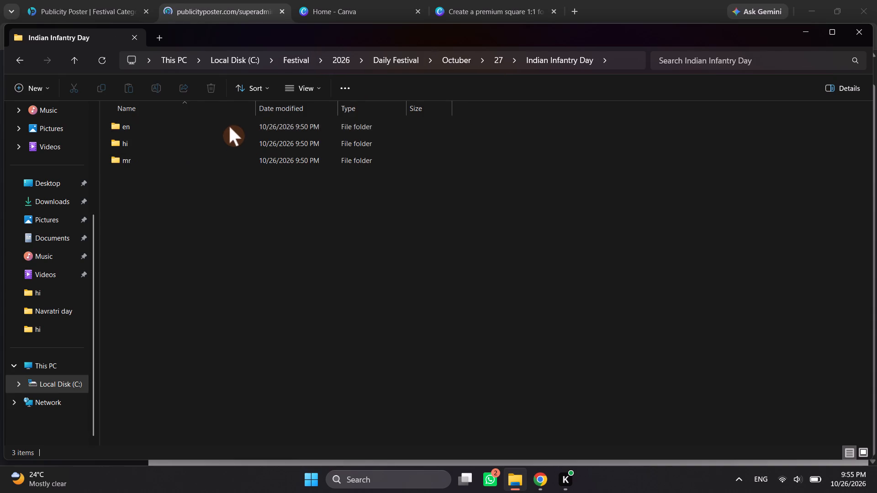
pyautogui.doubleClick(229, 126)
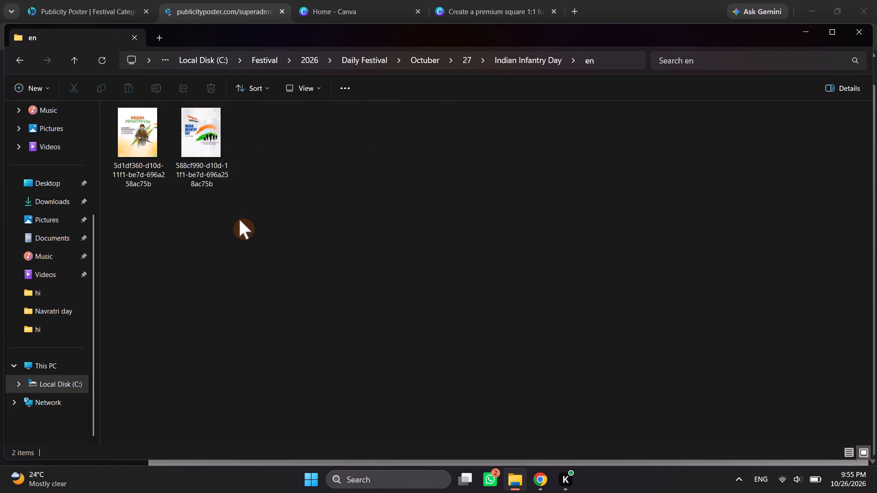
pyautogui.scroll(20, 293, 297)
pyautogui.scroll(6, 293, 297)
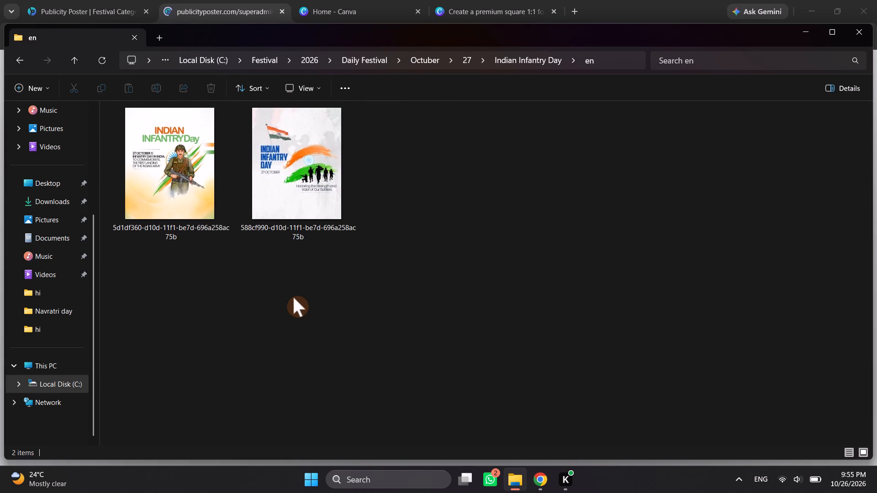
# Open the English Indian Infantry Day poster with the single soldier in Photos and crop it to a square.
pyautogui.doubleClick(151, 207)
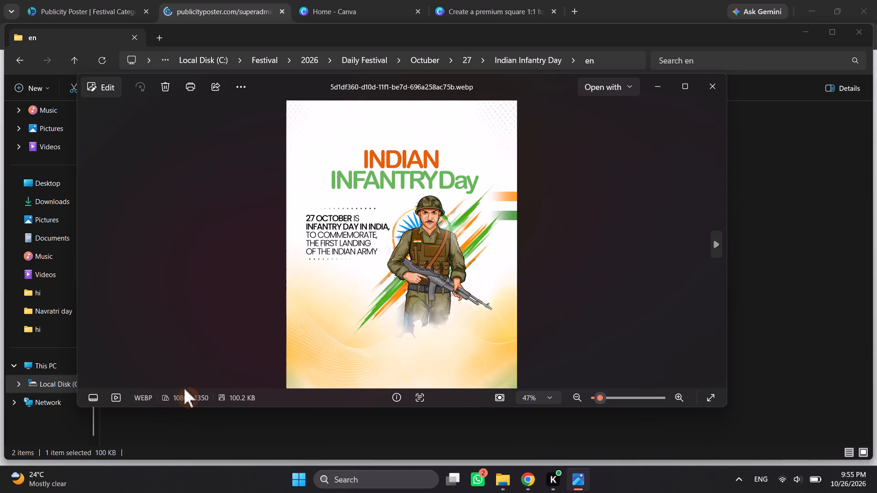
pyautogui.click(93, 87)
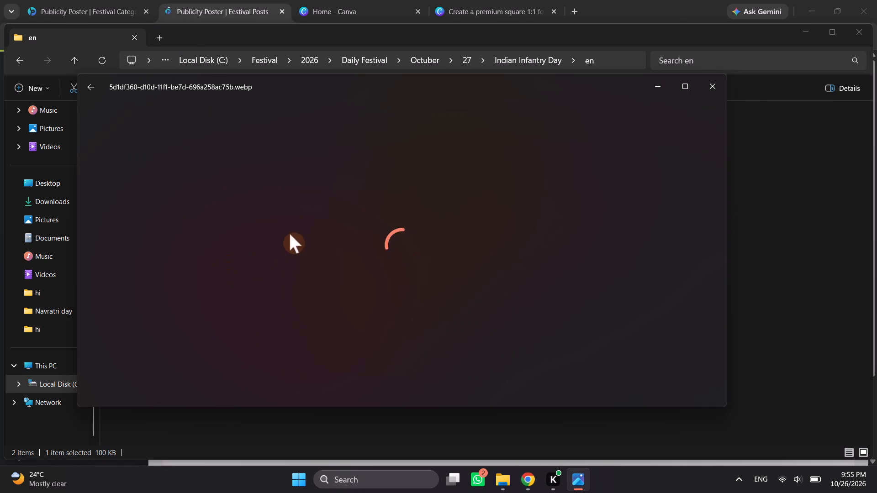
pyautogui.click(404, 391)
pyautogui.click(220, 346)
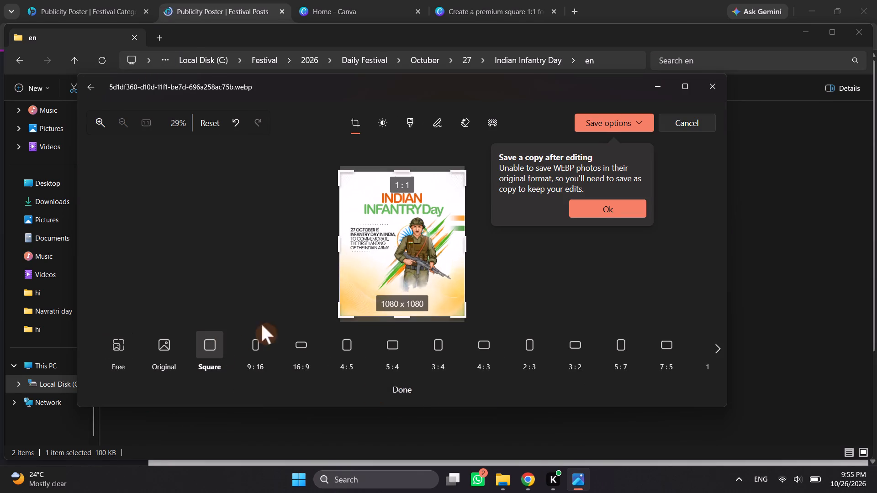
pyautogui.click(424, 230)
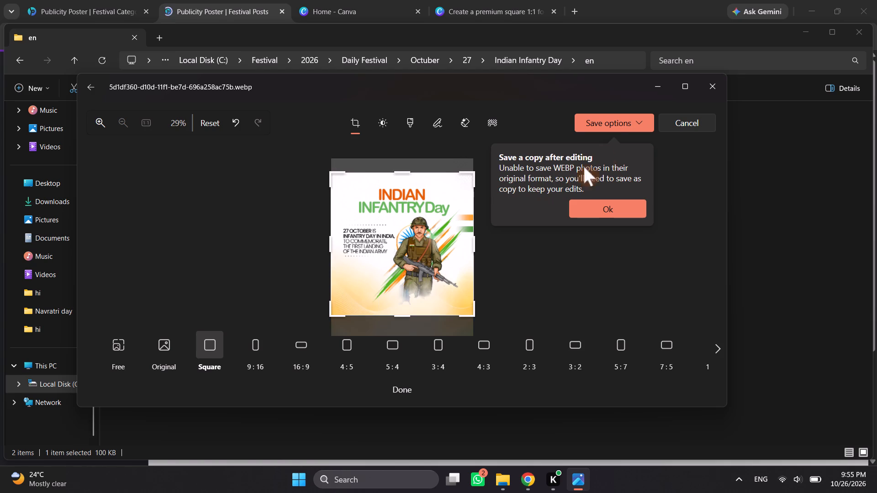
# Save the cropped poster as a JPG copy in the Indian Infantry Day en folder and close Photos.
pyautogui.click(613, 125)
pyautogui.click(594, 143)
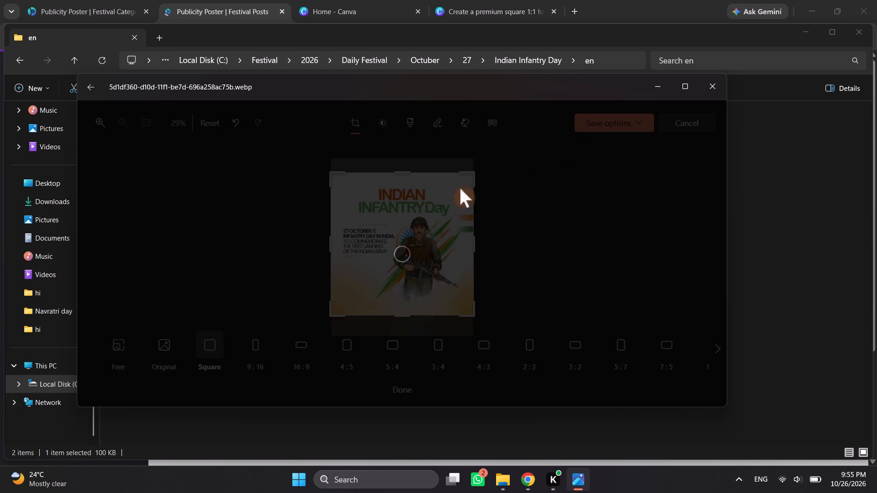
pyautogui.click(242, 111)
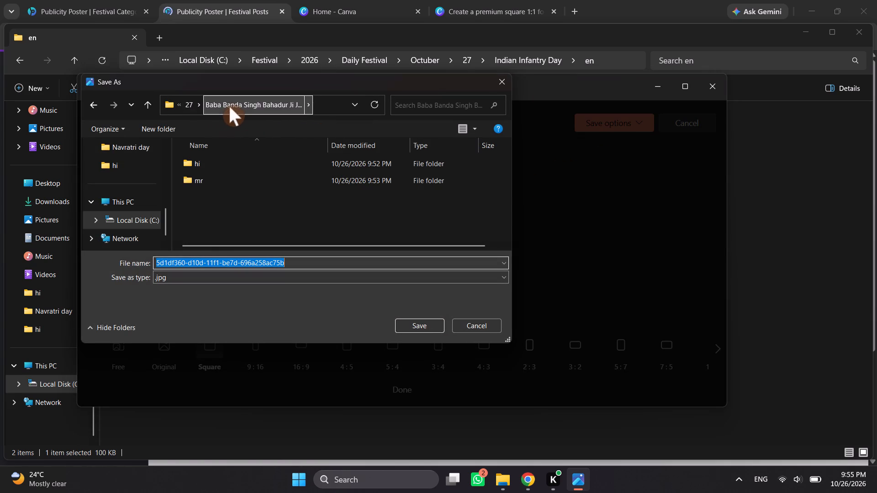
pyautogui.click(226, 107)
pyautogui.click(187, 106)
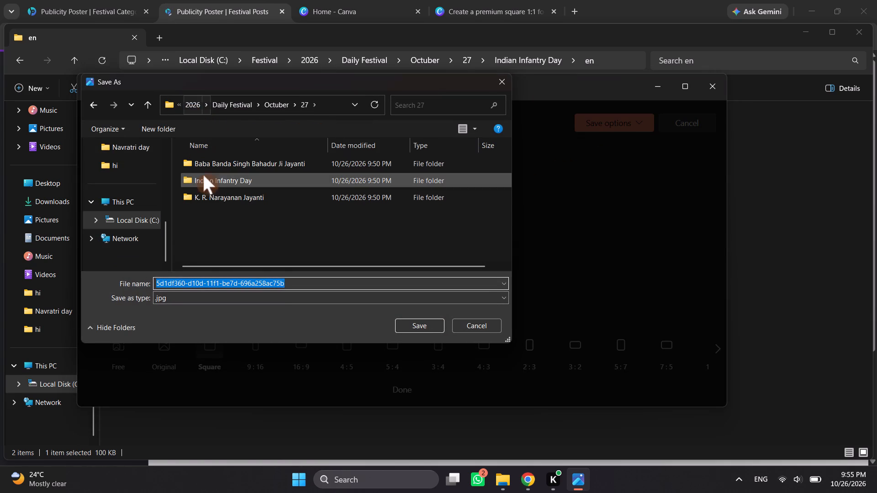
pyautogui.doubleClick(208, 176)
pyautogui.doubleClick(222, 157)
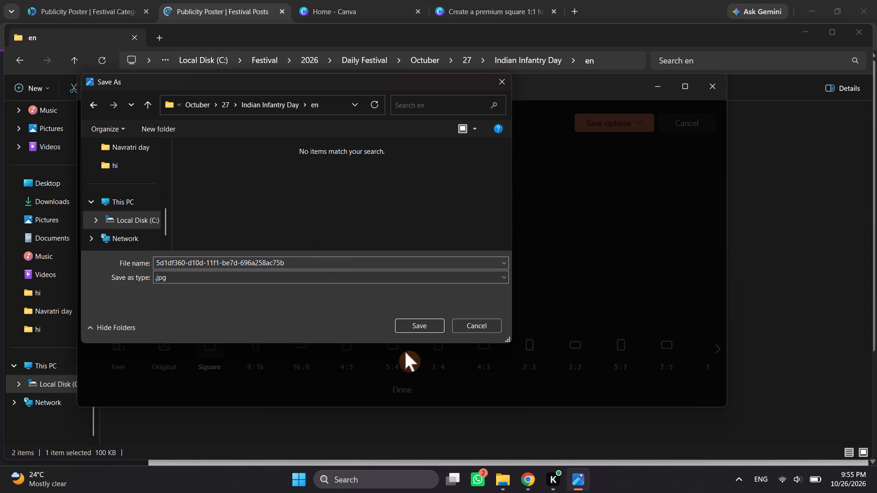
pyautogui.click(439, 324)
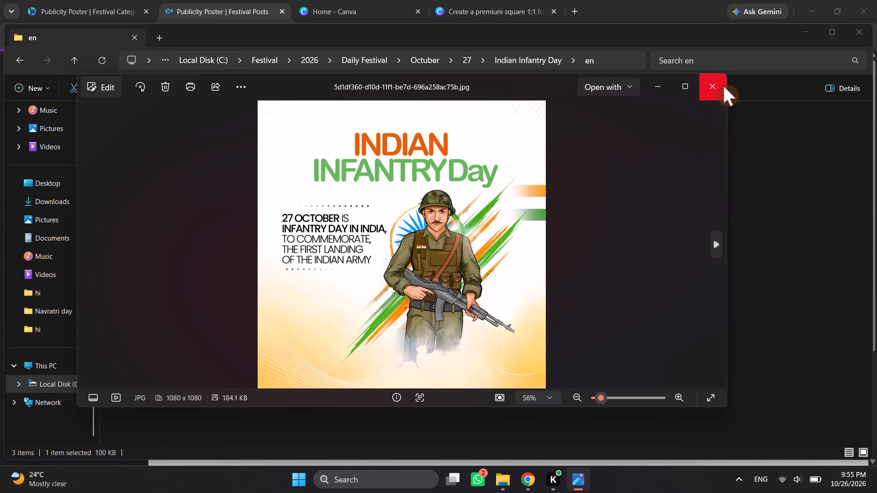
pyautogui.click(721, 87)
# From the Indian Infantry Day hi folder, open the Hindi poster with soldiers on grass in Photos and crop it to a square.
pyautogui.click(504, 54)
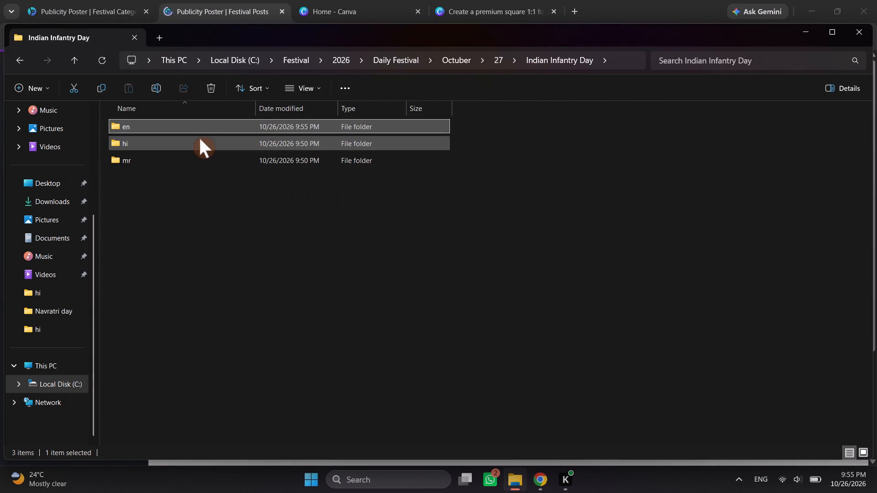
pyautogui.doubleClick(200, 138)
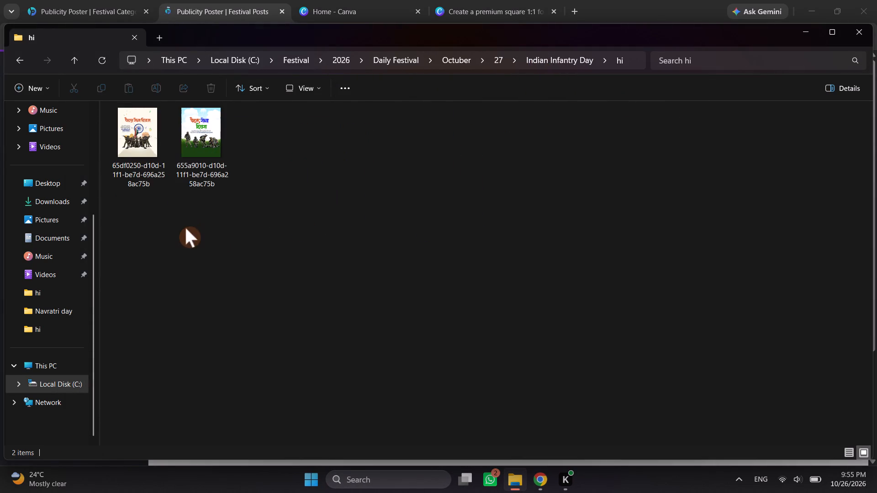
pyautogui.keyDown('ctrl'); pyautogui.scroll(20, 217, 252); pyautogui.keyUp('ctrl')
pyautogui.keyDown('ctrl'); pyautogui.scroll(5, 217, 252); pyautogui.keyUp('ctrl')
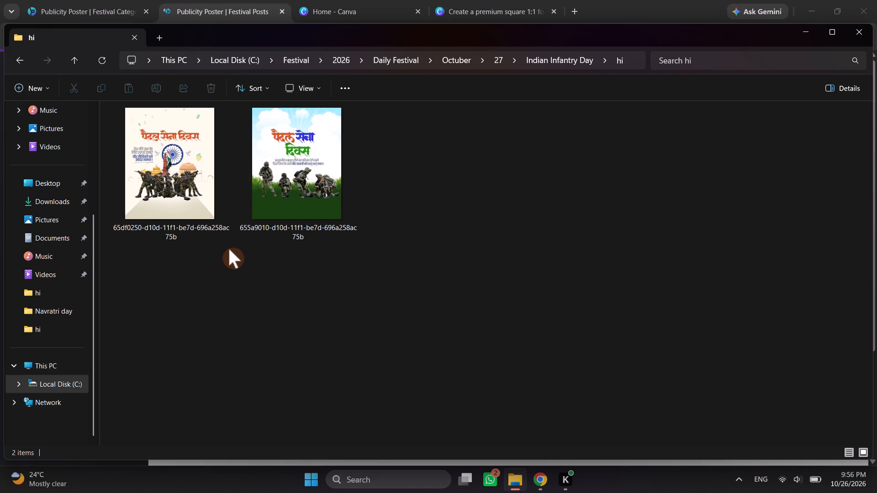
pyautogui.doubleClick(282, 225)
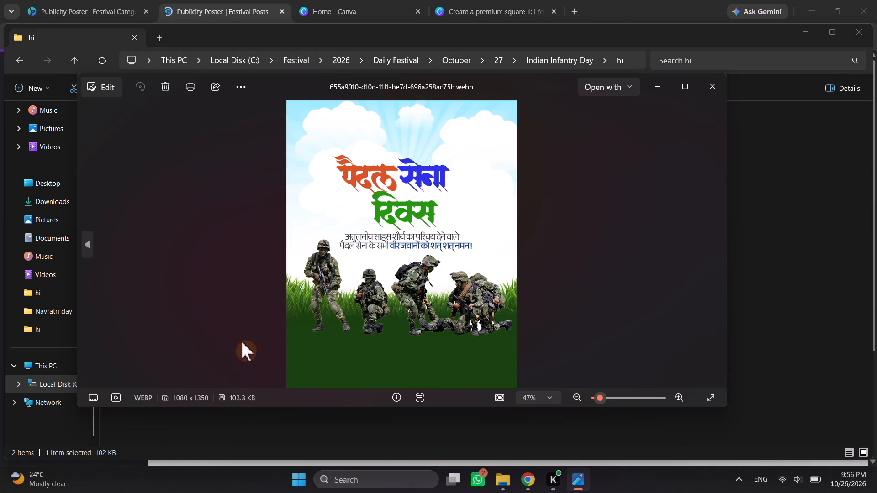
pyautogui.click(105, 86)
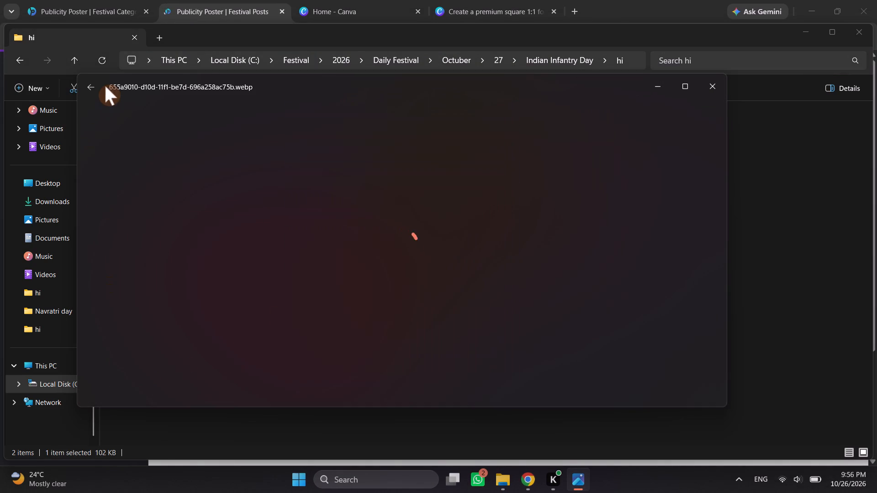
pyautogui.click(403, 390)
pyautogui.click(209, 355)
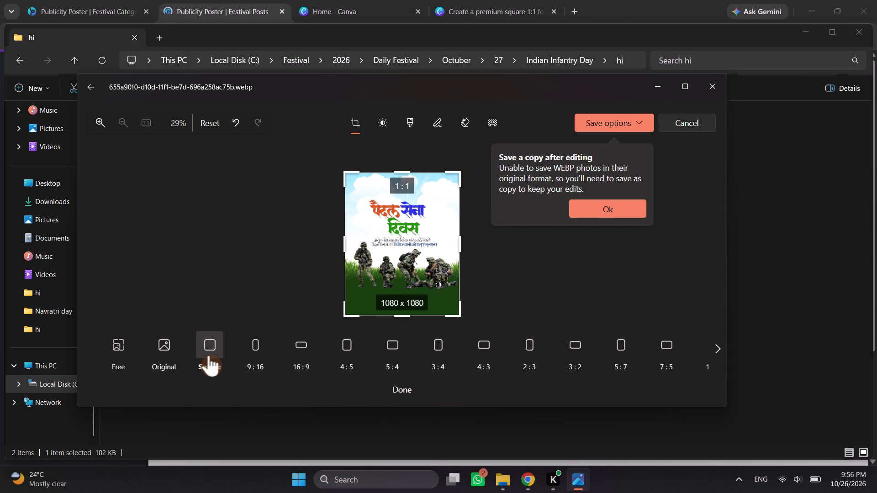
pyautogui.moveTo(409, 252); pyautogui.dragTo(413, 250)
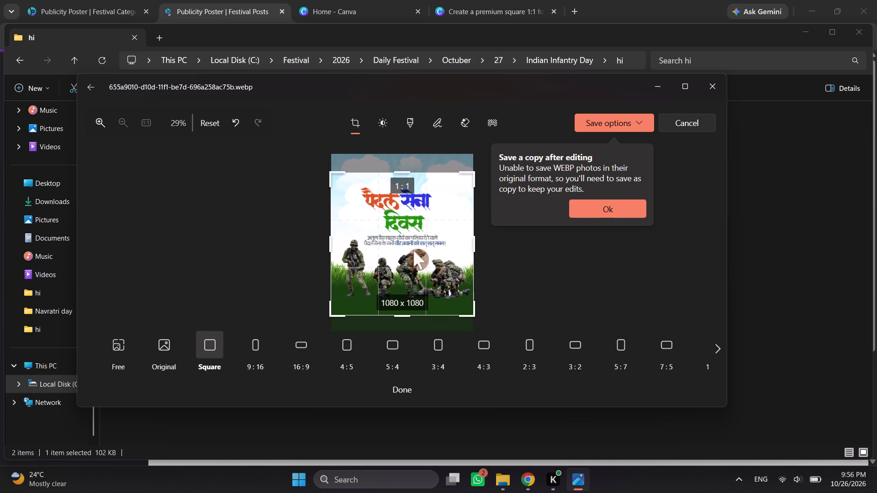
pyautogui.moveTo(413, 250); pyautogui.dragTo(417, 252)
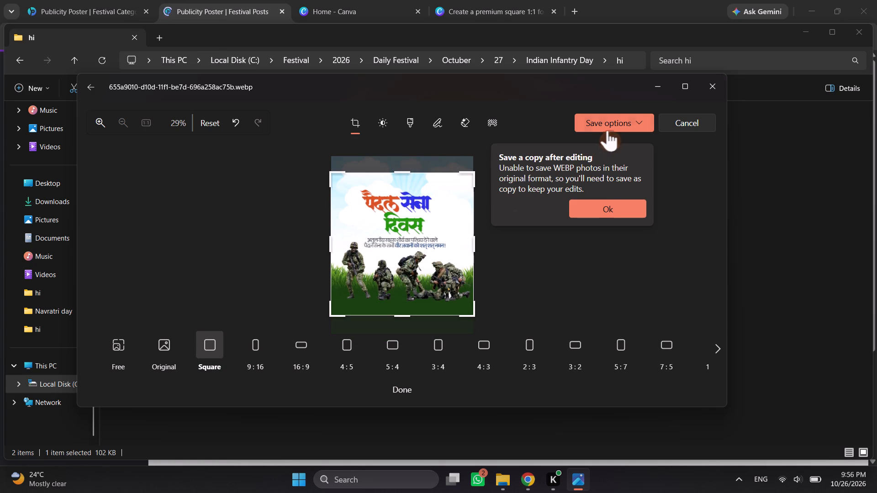
# Save the cropped Hindi poster as a JPG copy in the Indian Infantry Day hi folder and close Photos.
pyautogui.click(613, 125)
pyautogui.click(600, 145)
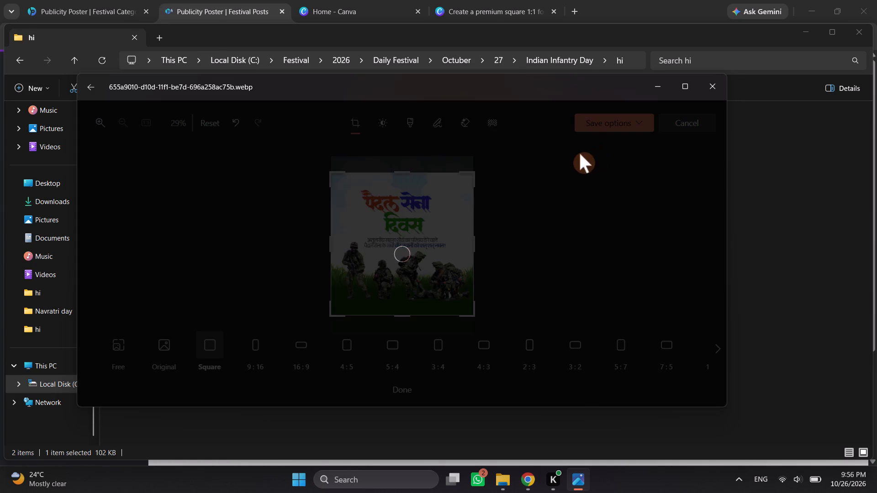
pyautogui.click(277, 102)
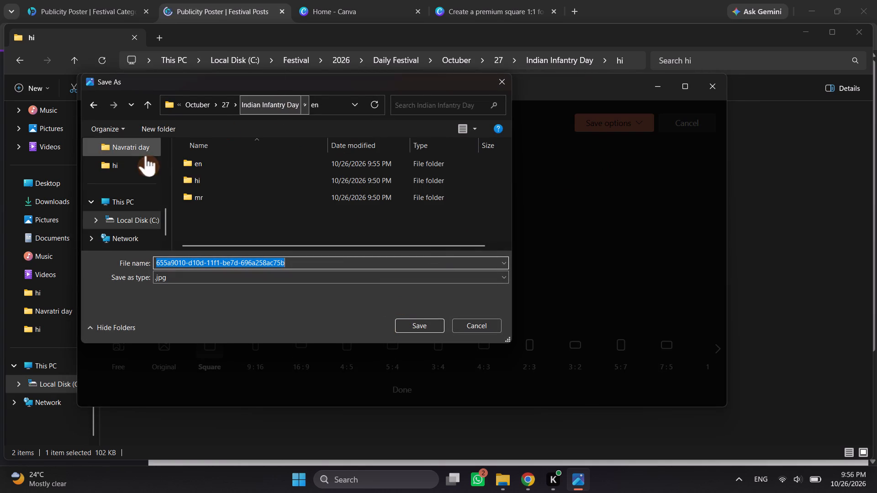
pyautogui.click(203, 169)
pyautogui.doubleClick(206, 176)
pyautogui.click(428, 325)
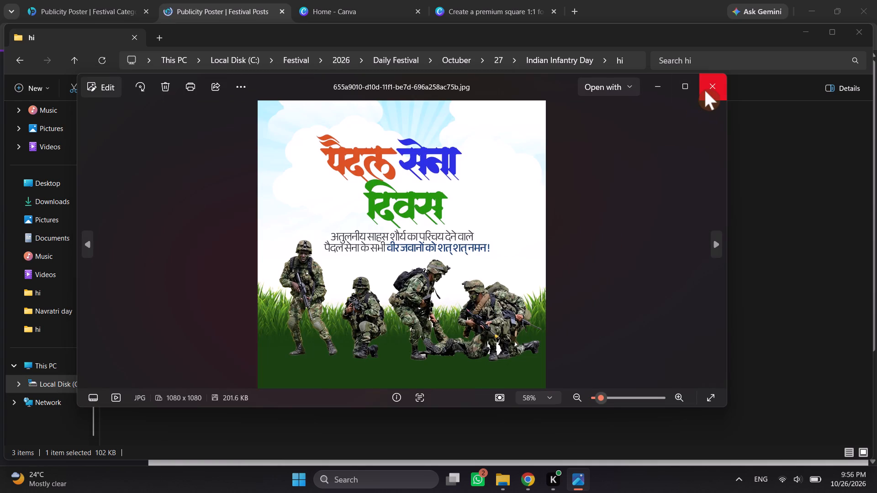
pyautogui.click(706, 93)
pyautogui.click(333, 347)
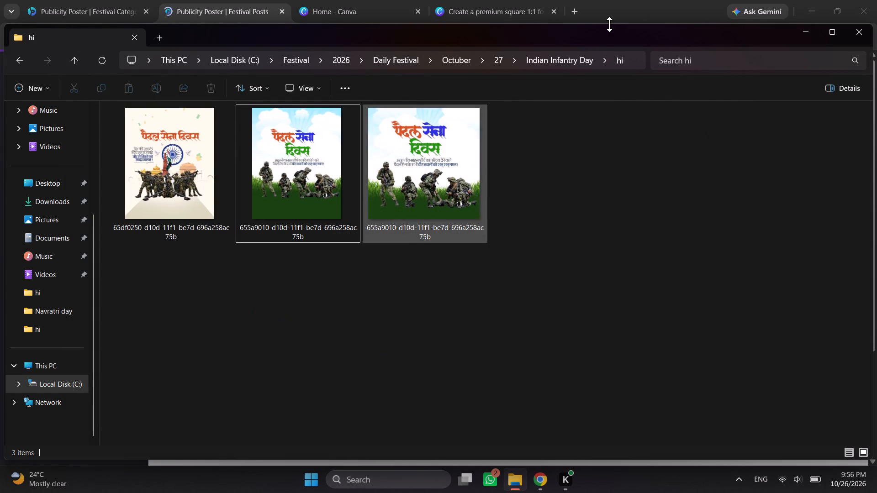
# From the Indian Infantry Day mr folder, open the Marathi poster with marching soldiers in Photos and crop it to a square.
pyautogui.click(556, 60)
pyautogui.click(190, 172)
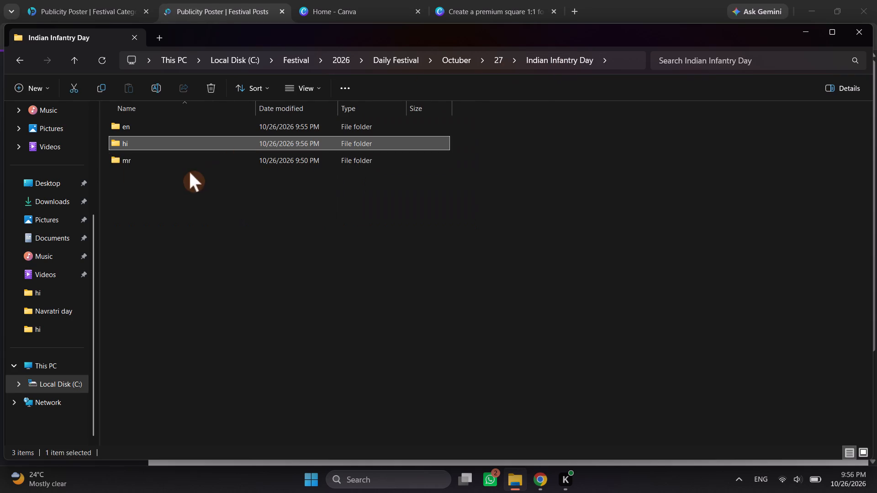
pyautogui.doubleClick(195, 162)
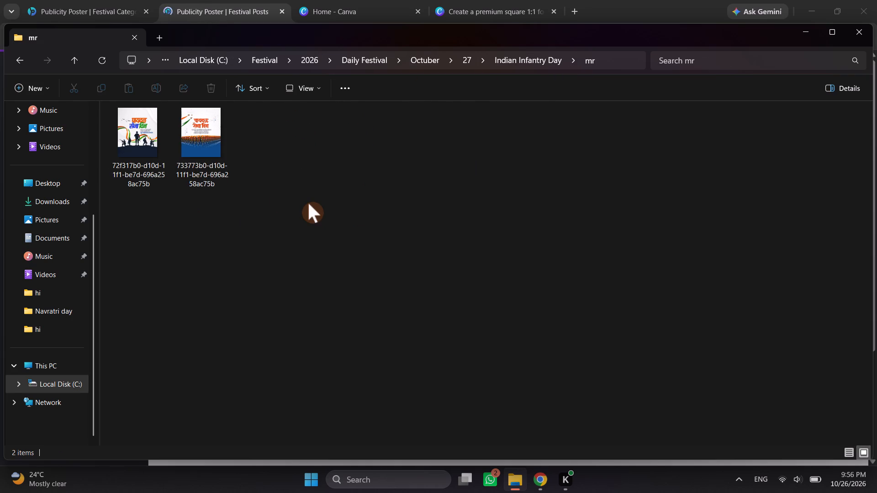
pyautogui.keyDown('ctrl'); pyautogui.scroll(20, 309, 203); pyautogui.keyUp('ctrl')
pyautogui.keyDown('ctrl'); pyautogui.scroll(2, 309, 203); pyautogui.keyUp('ctrl')
pyautogui.click(291, 177)
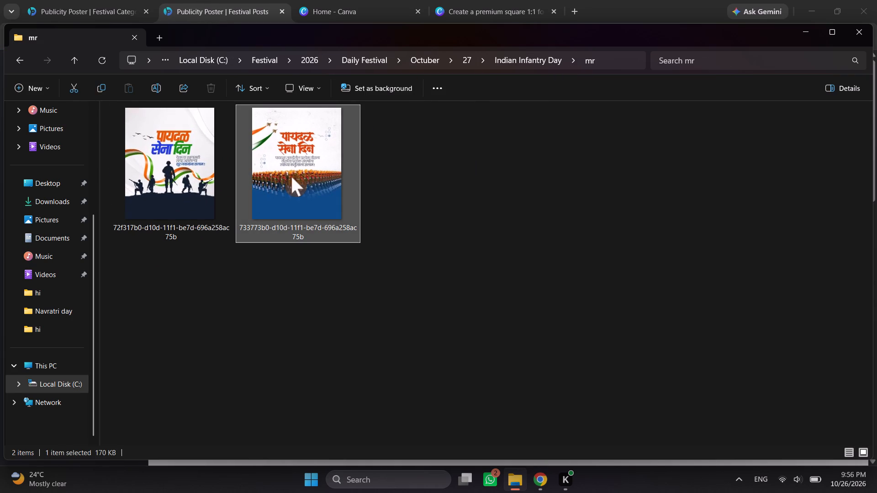
pyautogui.doubleClick(291, 177)
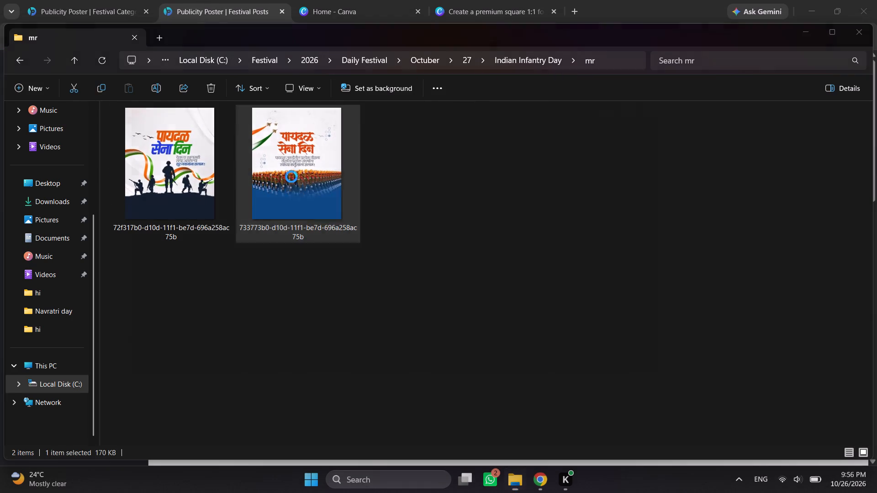
pyautogui.click(103, 90)
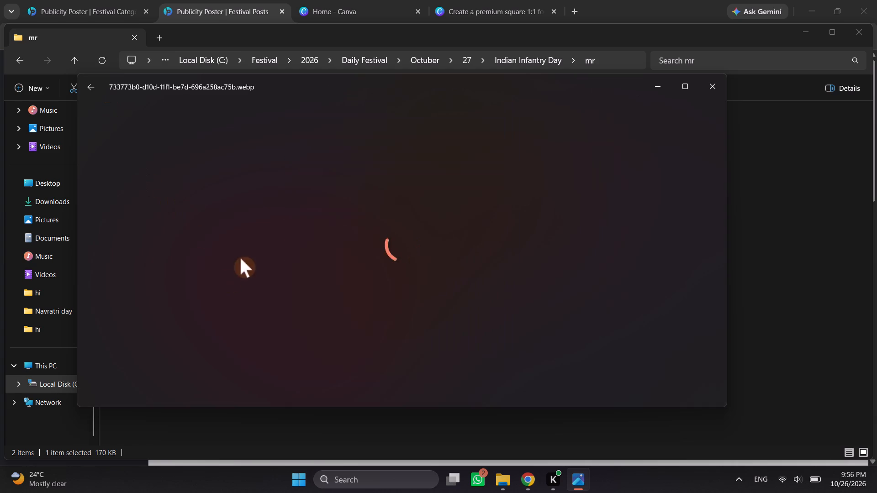
pyautogui.click(399, 381)
pyautogui.click(213, 343)
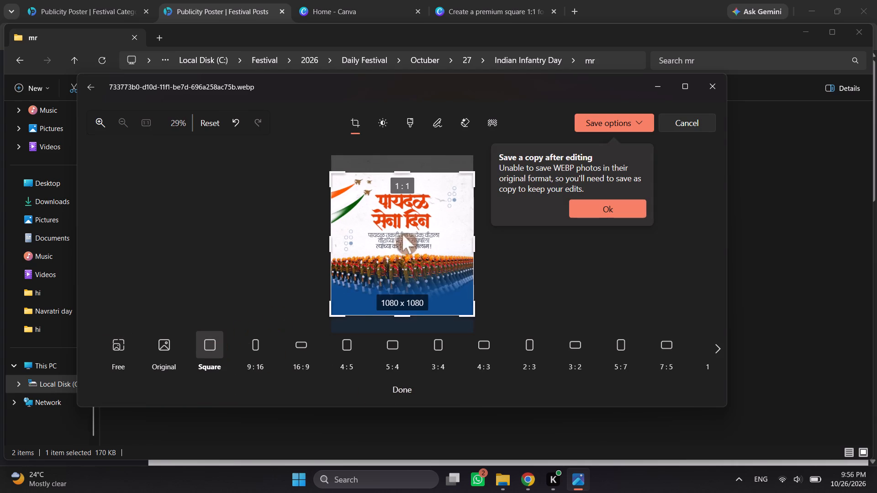
pyautogui.click(429, 224)
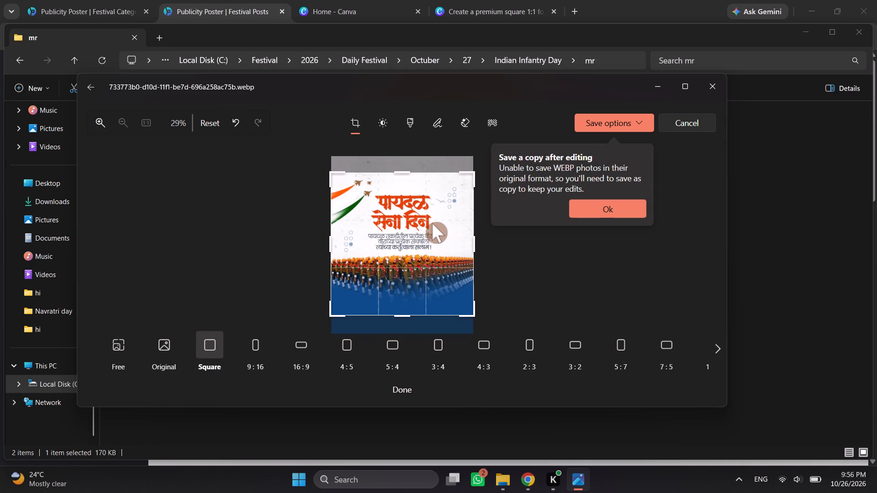
# Save the cropped Marathi poster as a JPG copy in the Indian Infantry Day mr folder, close Photos and refresh the folder.
pyautogui.click(597, 121)
pyautogui.click(587, 141)
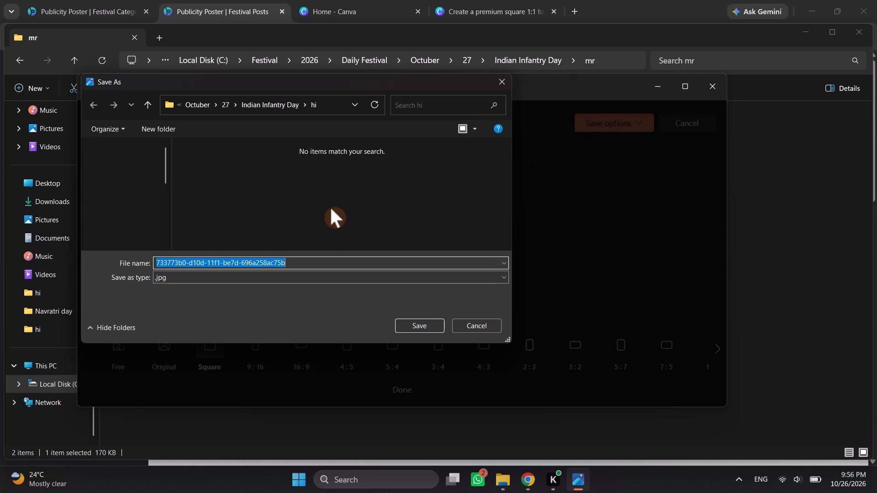
pyautogui.click(283, 110)
pyautogui.click(199, 199)
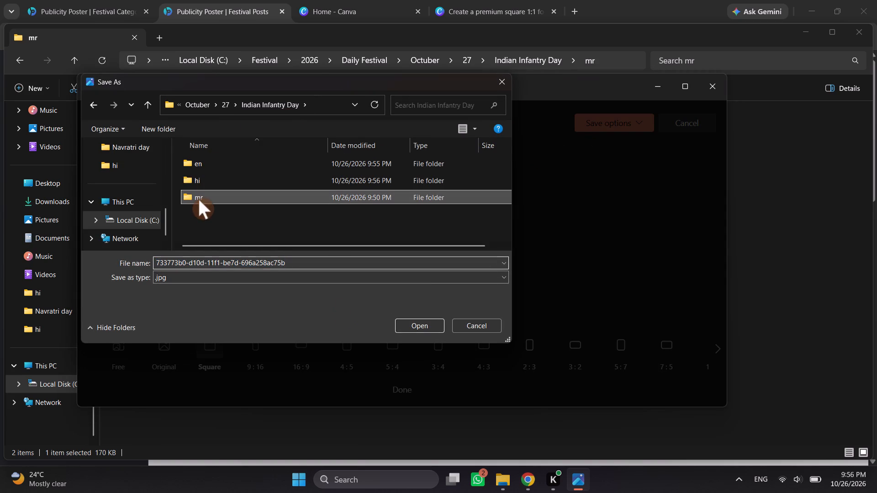
pyautogui.doubleClick(224, 204)
pyautogui.click(430, 330)
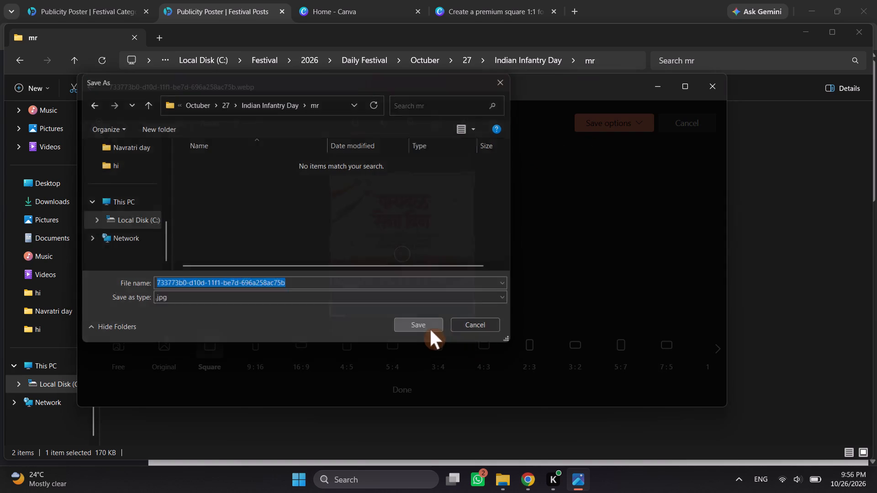
pyautogui.click(721, 88)
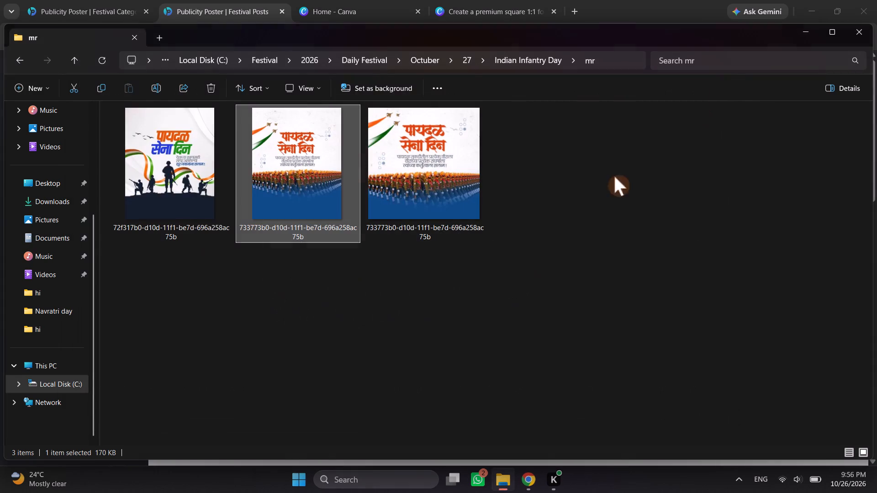
pyautogui.click(549, 236)
pyautogui.click(107, 61)
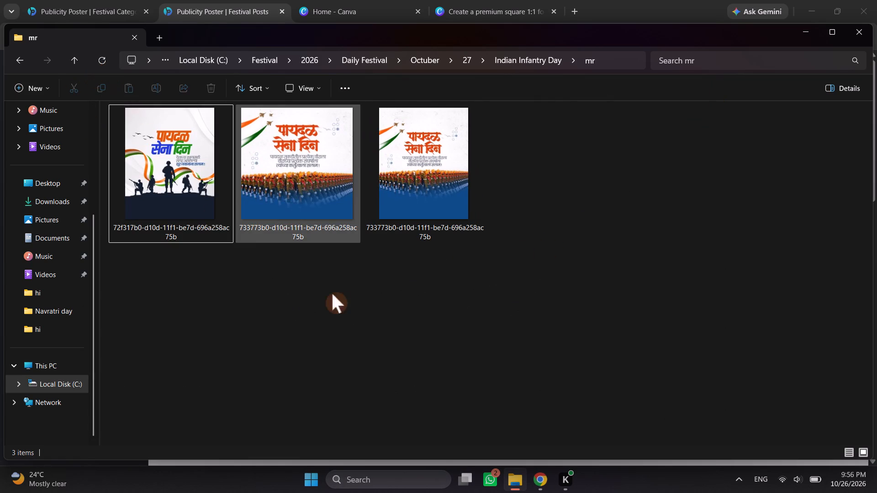
pyautogui.click(453, 352)
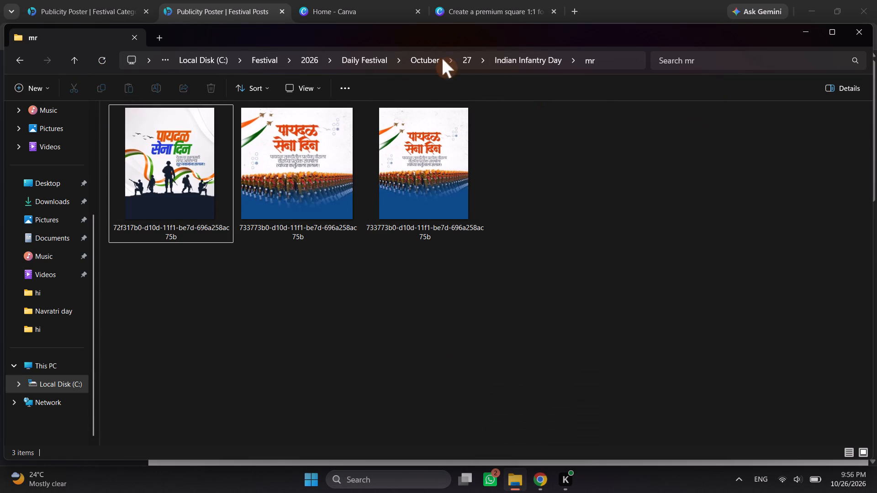
# In the October 27 folder, copy the name of the Indian Infantry Day folder.
pyautogui.click(470, 58)
pyautogui.click(151, 82)
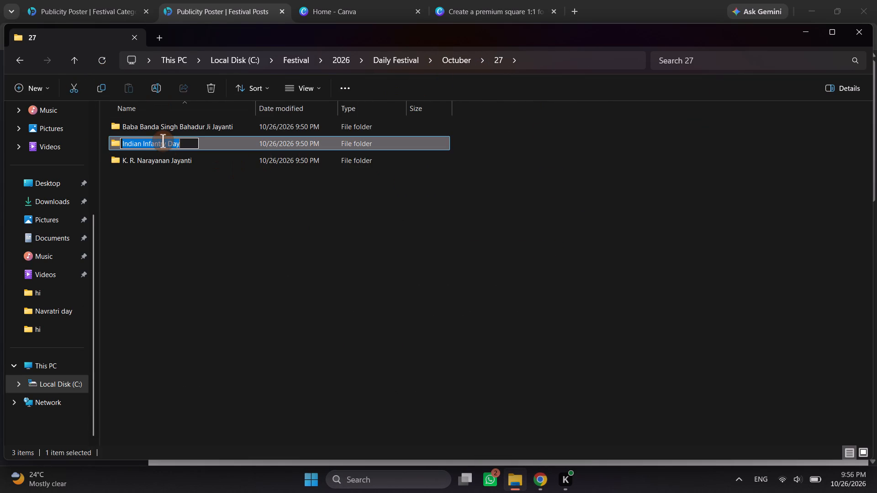
pyautogui.rightClick(163, 142)
pyautogui.click(173, 174)
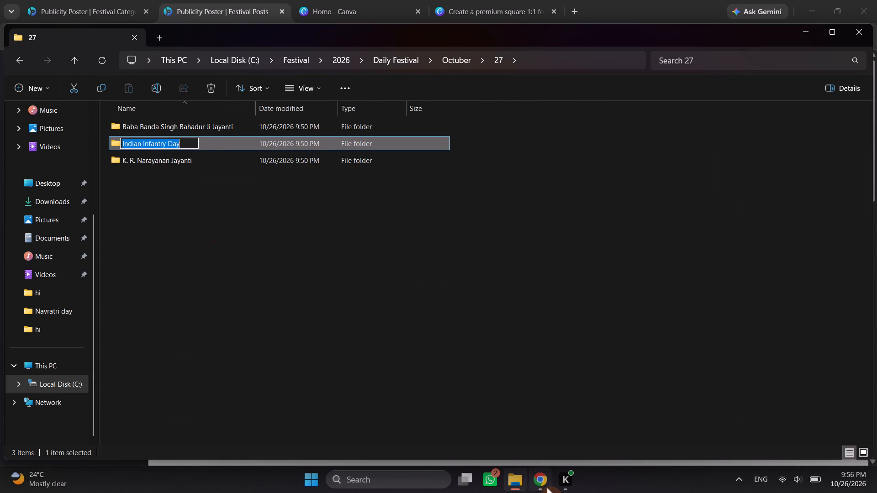
# In Chrome, start a new festival category named Indian Infantry Day with the event date 10/27/2026.
pyautogui.click(547, 488)
pyautogui.click(77, 9)
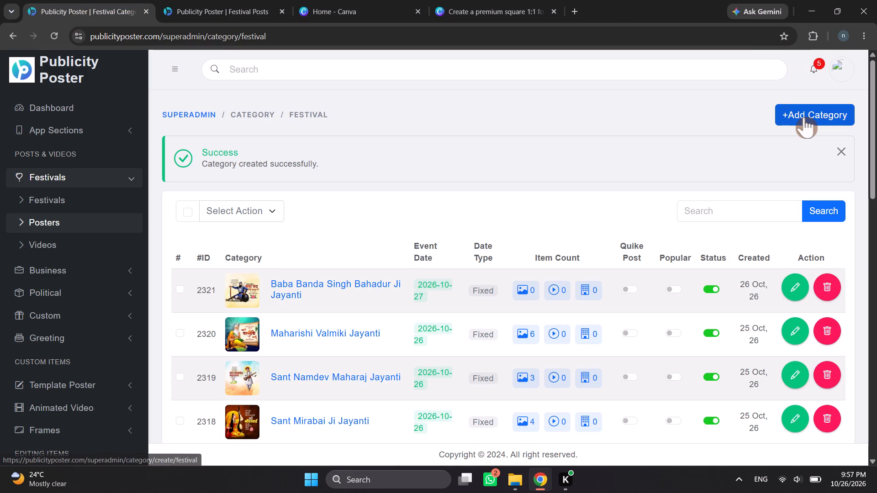
pyautogui.click(804, 117)
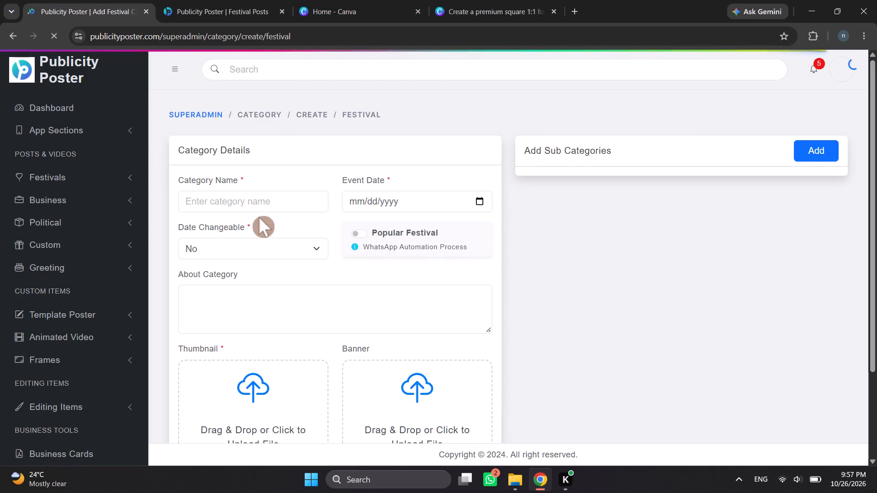
pyautogui.click(259, 178)
pyautogui.click(254, 198)
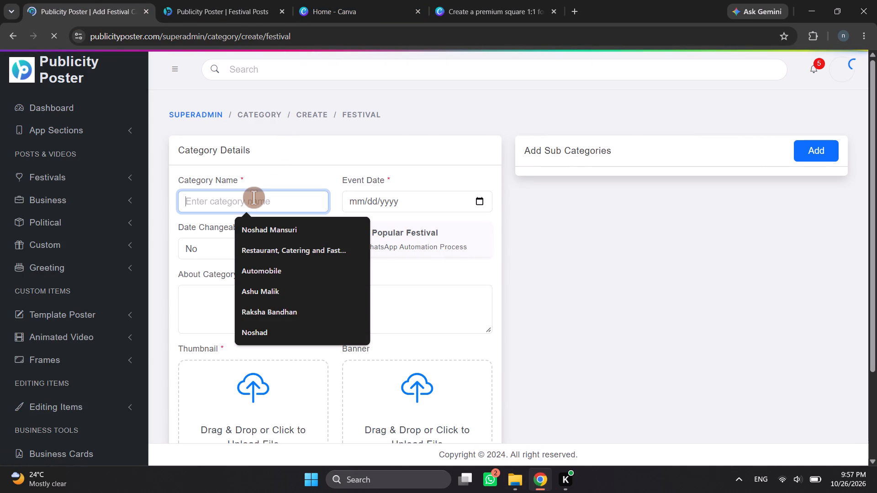
pyautogui.click(254, 198)
pyautogui.hotkey('ctrl', 'v')
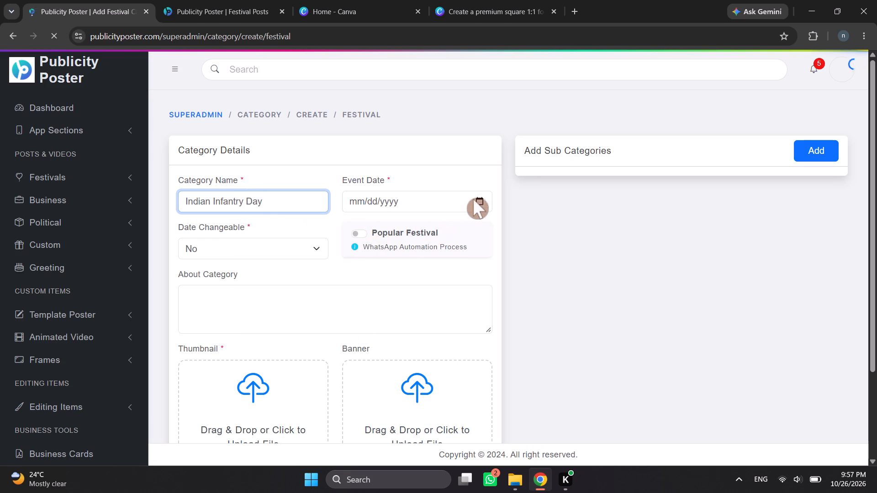
pyautogui.click(481, 197)
pyautogui.click(386, 319)
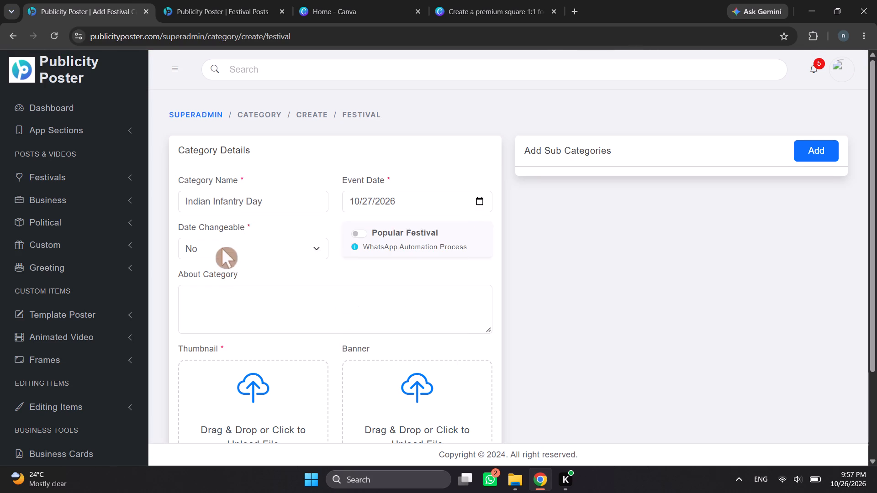
# Upload the square Hindi soldiers poster from the Indian Infantry Day hi folder as the category thumbnail and save the category.
pyautogui.scroll(-5, 218, 278)
pyautogui.click(228, 352)
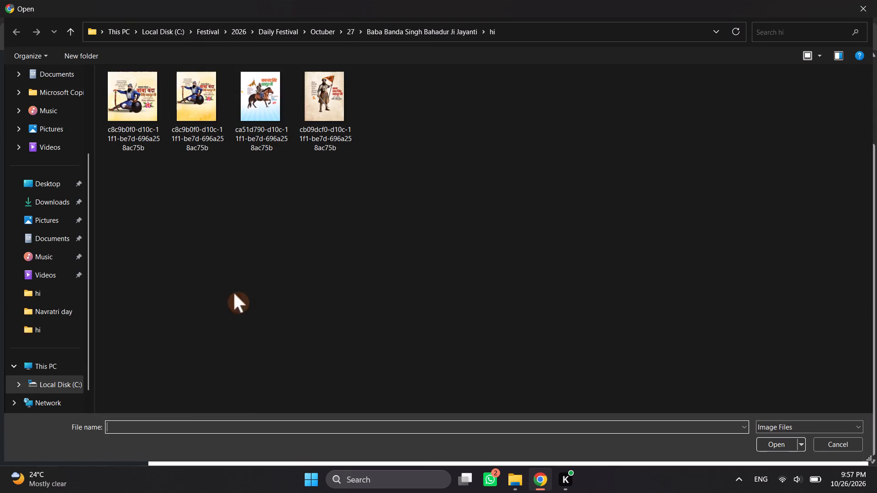
pyautogui.click(412, 28)
pyautogui.click(345, 32)
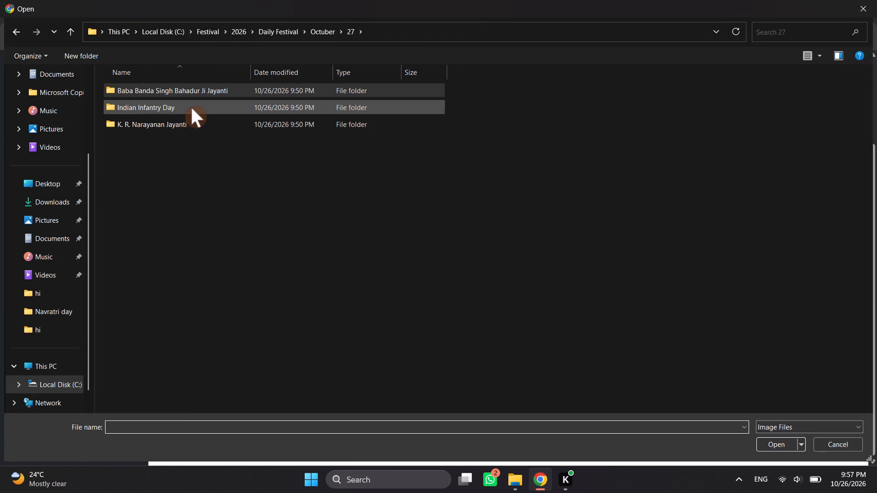
pyautogui.doubleClick(191, 108)
pyautogui.click(201, 89)
pyautogui.doubleClick(187, 102)
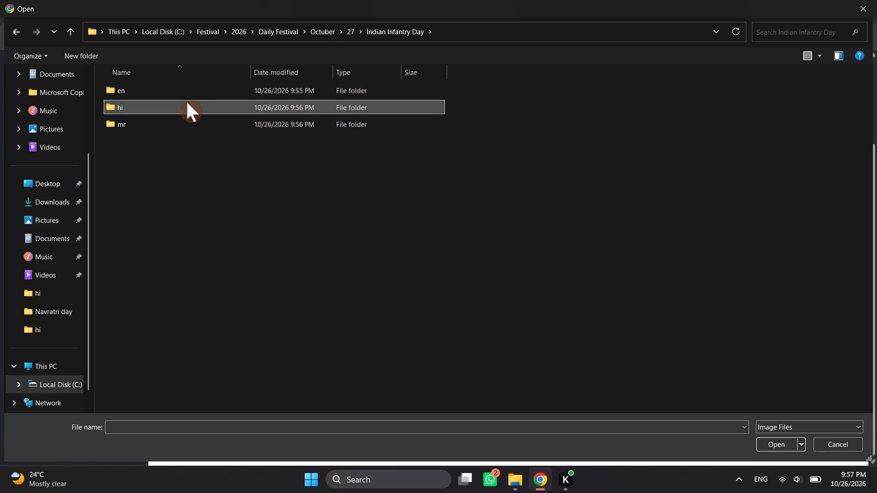
pyautogui.keyDown('ctrl'); pyautogui.scroll(16, 247, 229); pyautogui.keyUp('ctrl')
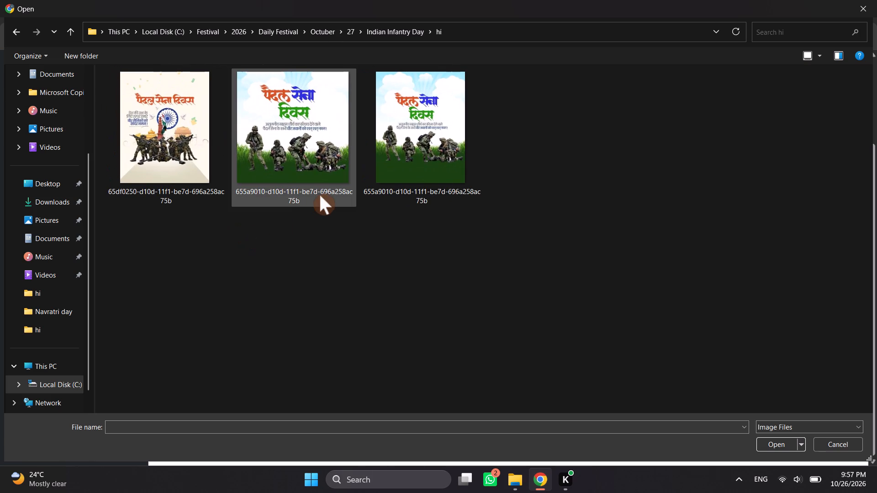
pyautogui.doubleClick(320, 195)
pyautogui.scroll(-5, 303, 207)
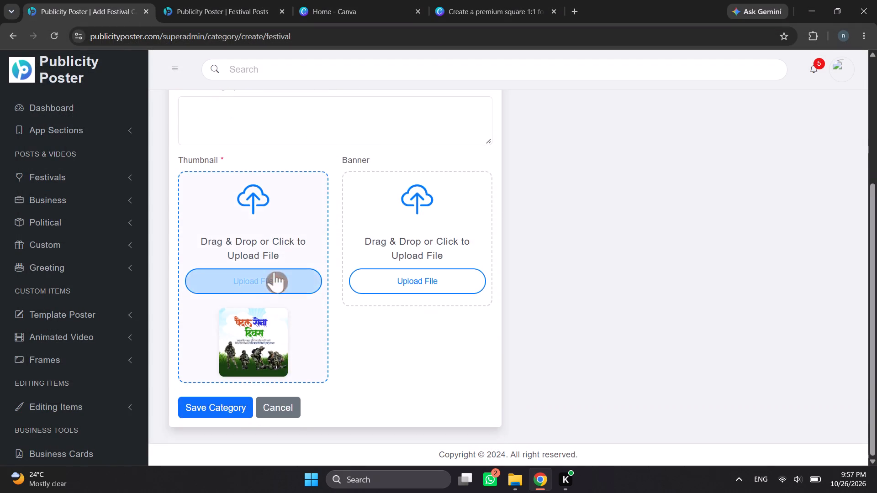
pyautogui.scroll(5, 260, 327)
pyautogui.scroll(-6, 256, 345)
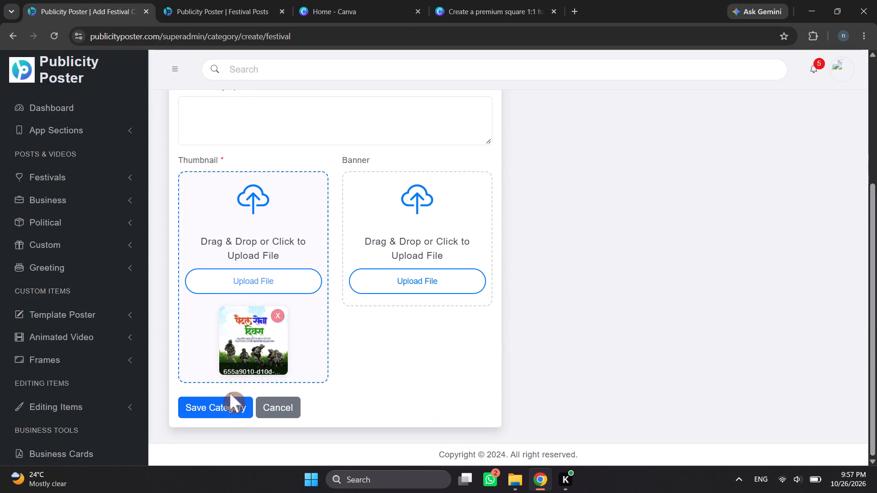
pyautogui.click(220, 409)
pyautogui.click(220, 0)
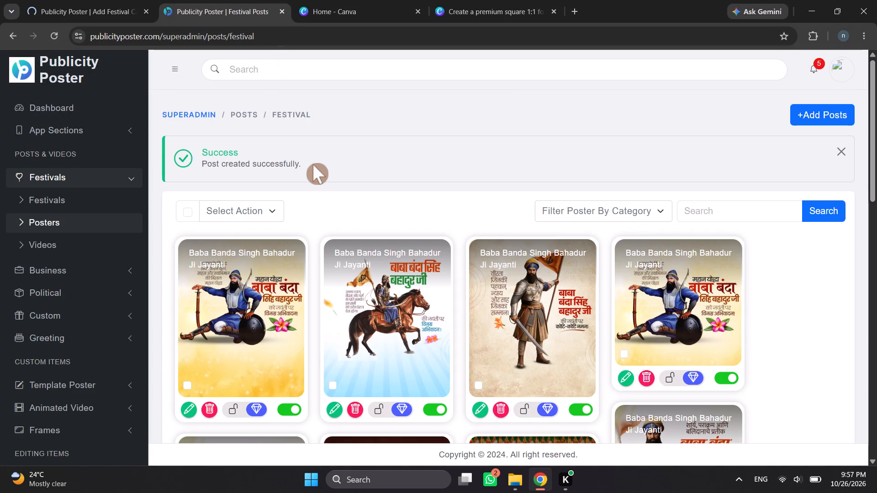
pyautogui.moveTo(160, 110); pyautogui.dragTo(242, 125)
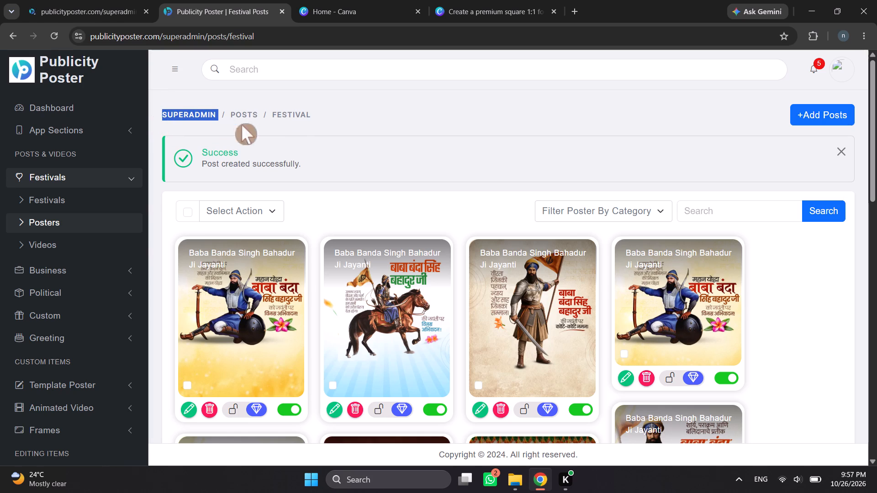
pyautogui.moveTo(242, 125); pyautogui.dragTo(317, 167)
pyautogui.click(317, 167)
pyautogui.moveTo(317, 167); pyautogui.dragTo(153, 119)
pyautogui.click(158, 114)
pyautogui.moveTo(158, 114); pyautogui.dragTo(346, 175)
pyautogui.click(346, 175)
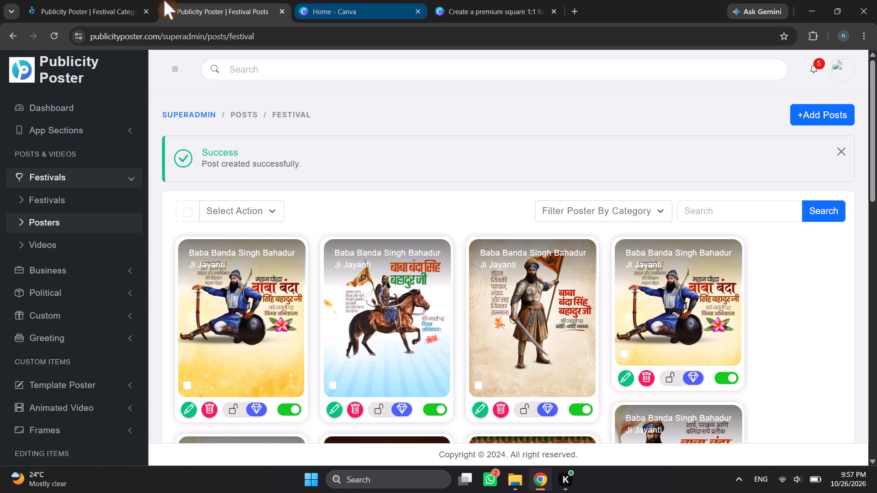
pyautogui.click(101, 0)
# In the festival posts page, start a new post titled Indian Infantry Day with category Indian Infantry Day, language मराठी and premium Paid.
pyautogui.click(199, 0)
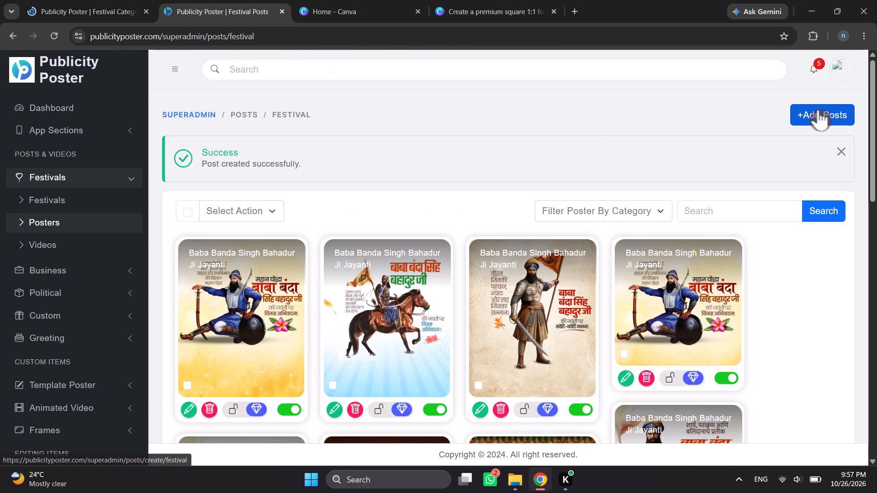
pyautogui.click(818, 110)
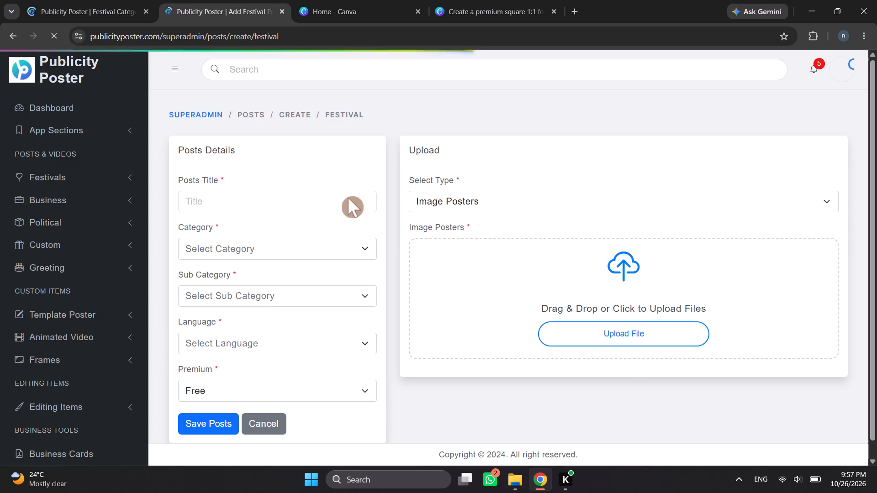
pyautogui.click(293, 198)
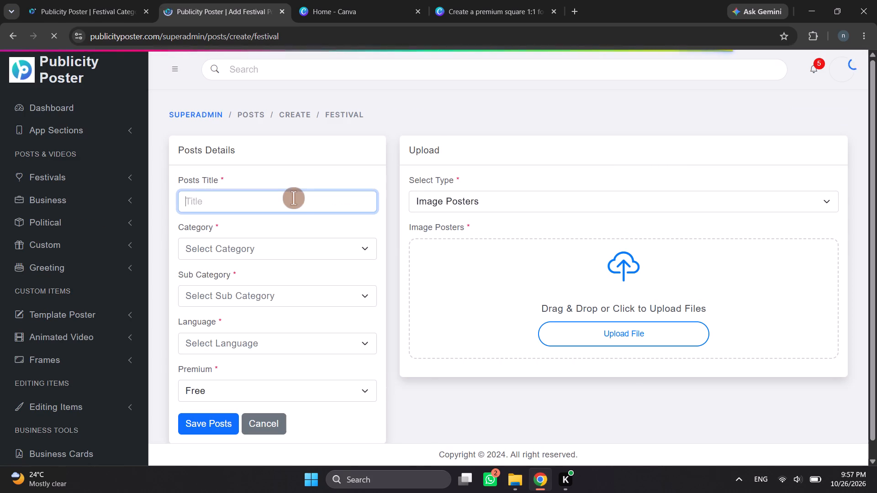
pyautogui.rightClick(293, 198)
pyautogui.click(333, 330)
pyautogui.click(258, 253)
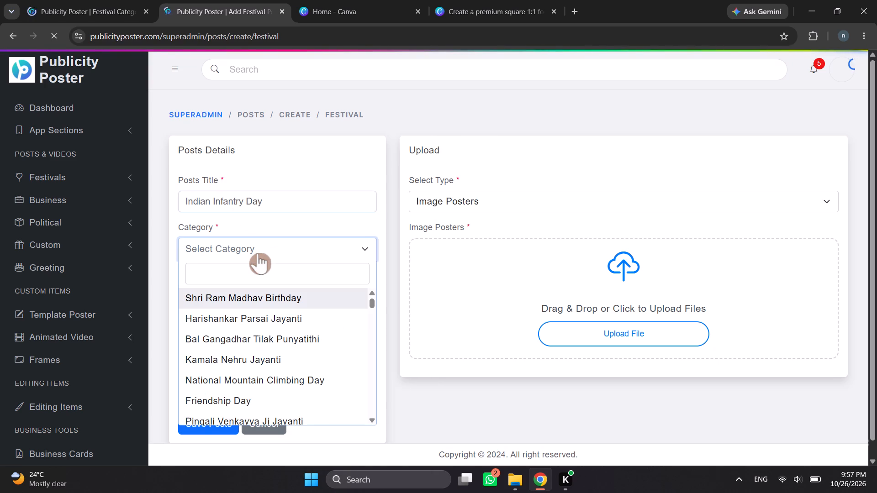
pyautogui.click(251, 267)
pyautogui.rightClick(251, 267)
pyautogui.click(287, 332)
pyautogui.click(268, 293)
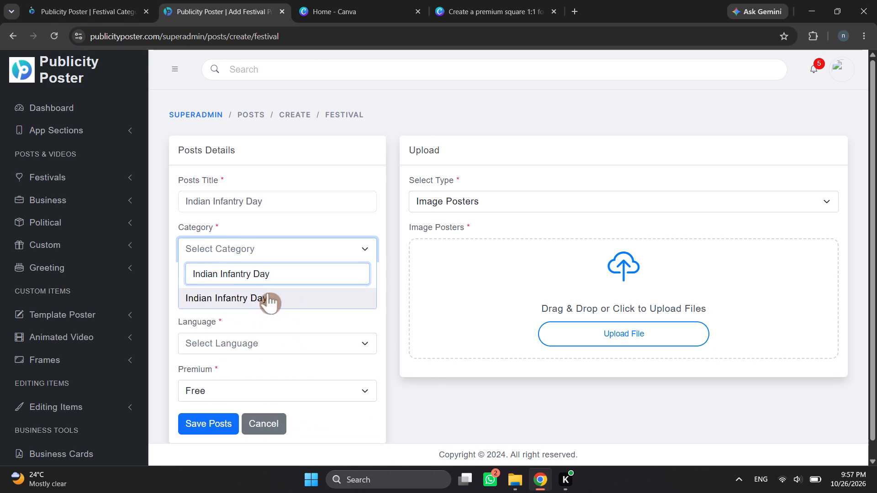
pyautogui.click(232, 335)
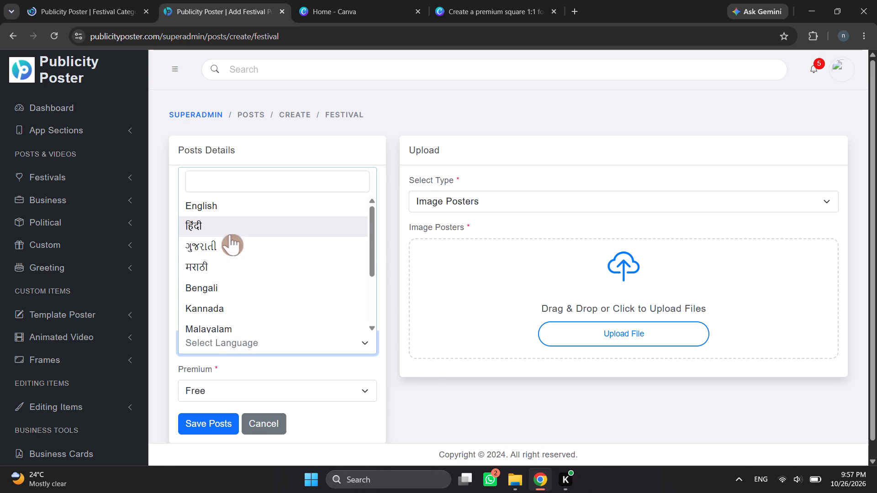
pyautogui.click(238, 270)
pyautogui.click(247, 385)
pyautogui.click(245, 365)
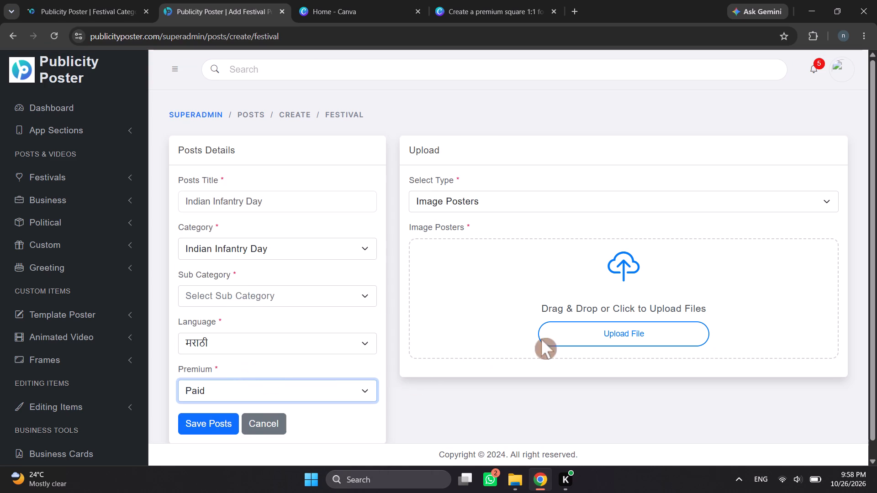
# Attach all three posters from the Indian Infantry Day mr folder to the Marathi post and save it.
pyautogui.click(613, 330)
pyautogui.click(376, 32)
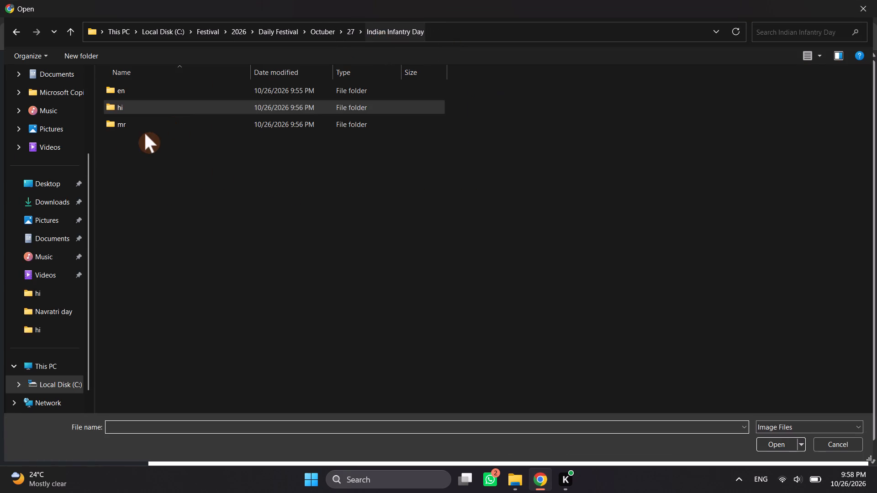
pyautogui.click(145, 133)
pyautogui.doubleClick(146, 127)
pyautogui.moveTo(516, 153); pyautogui.dragTo(0, 95)
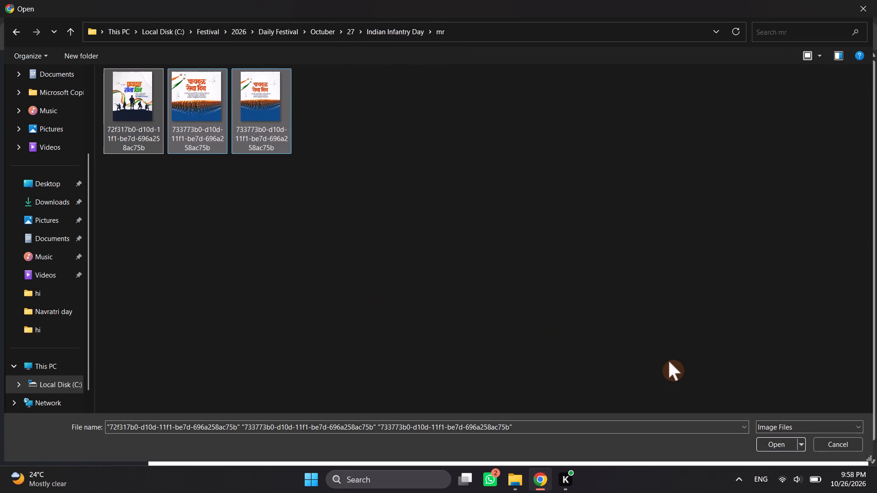
pyautogui.click(776, 444)
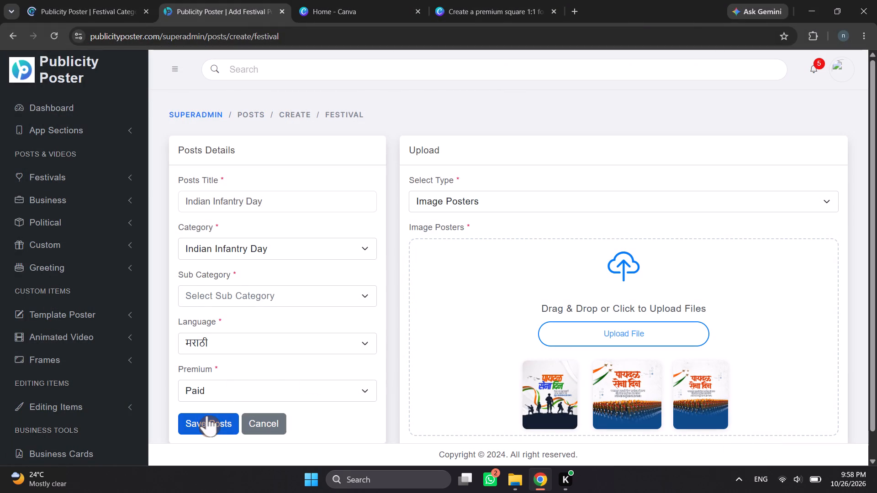
pyautogui.click(207, 415)
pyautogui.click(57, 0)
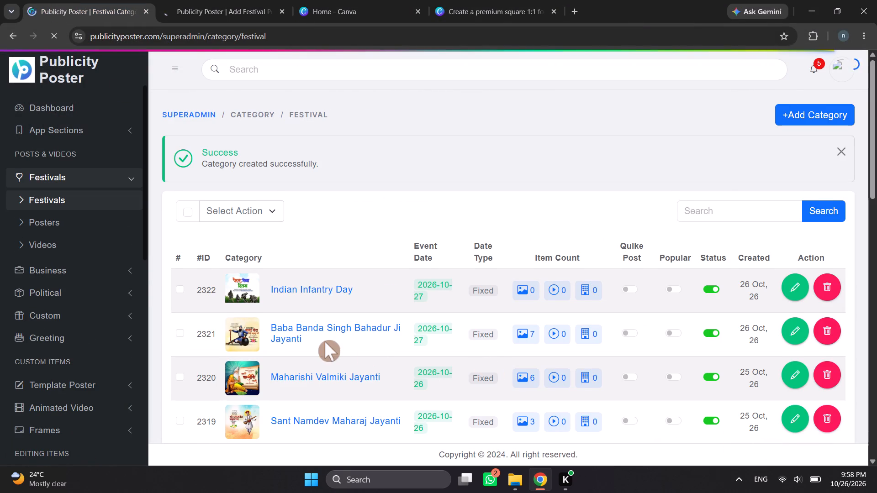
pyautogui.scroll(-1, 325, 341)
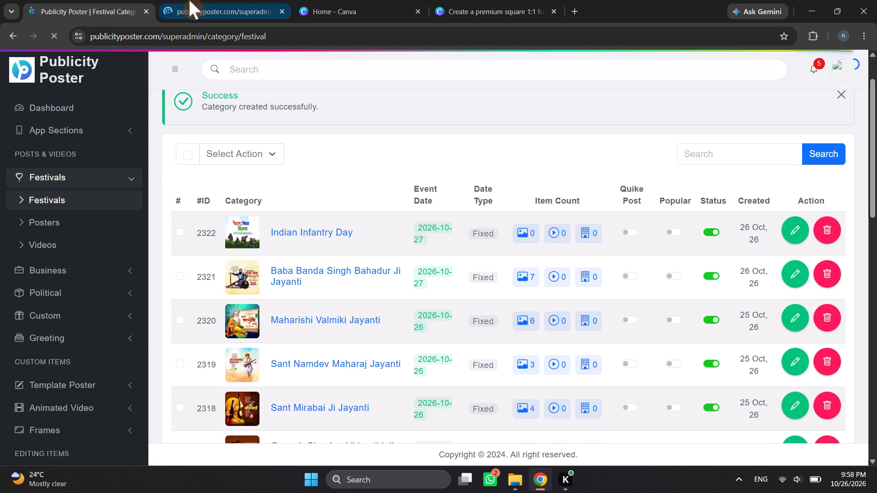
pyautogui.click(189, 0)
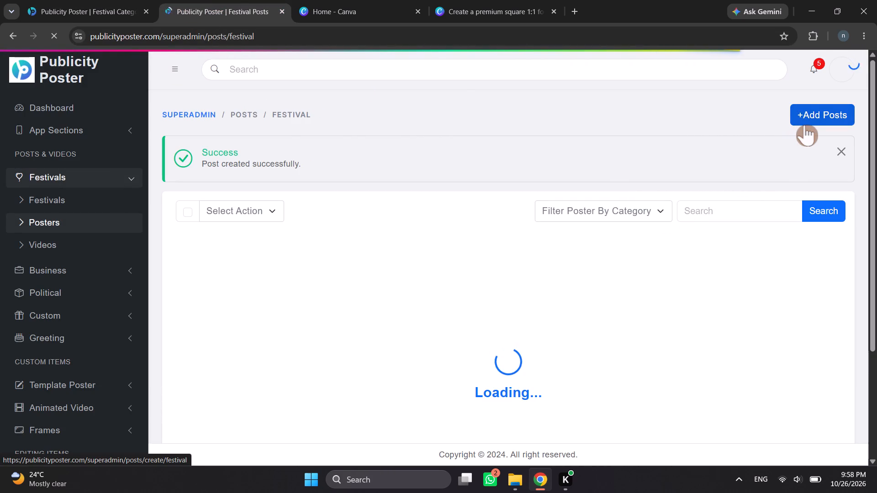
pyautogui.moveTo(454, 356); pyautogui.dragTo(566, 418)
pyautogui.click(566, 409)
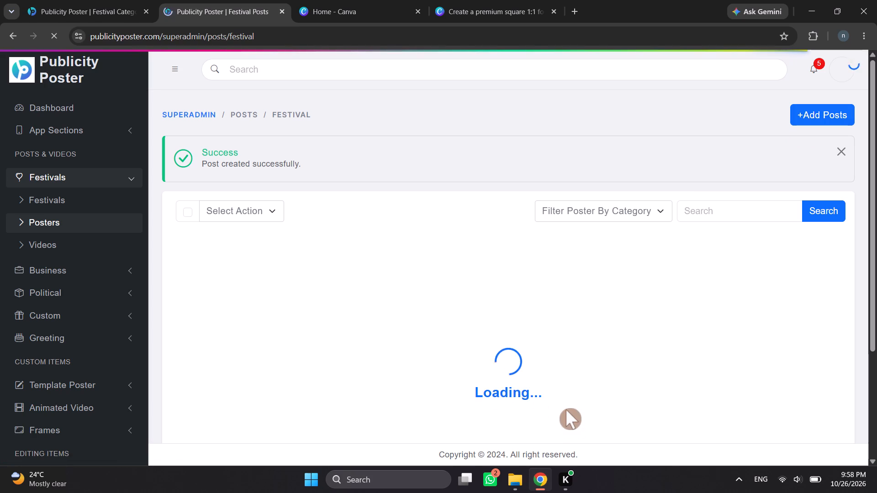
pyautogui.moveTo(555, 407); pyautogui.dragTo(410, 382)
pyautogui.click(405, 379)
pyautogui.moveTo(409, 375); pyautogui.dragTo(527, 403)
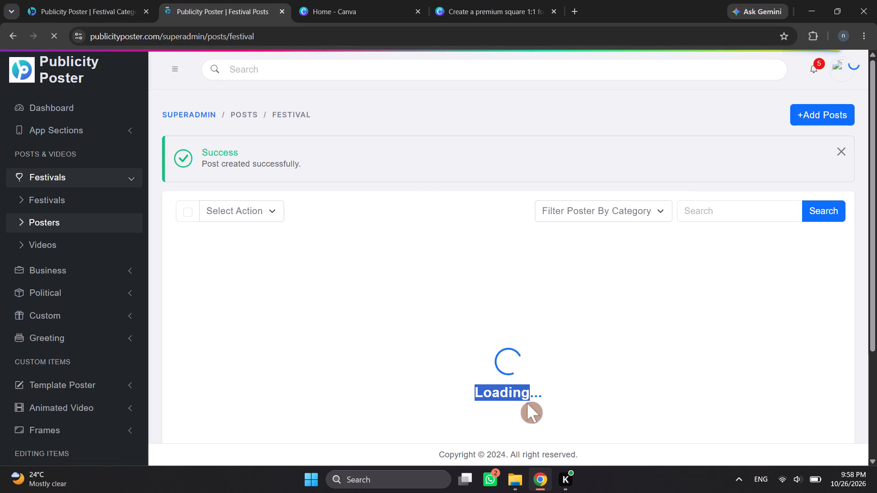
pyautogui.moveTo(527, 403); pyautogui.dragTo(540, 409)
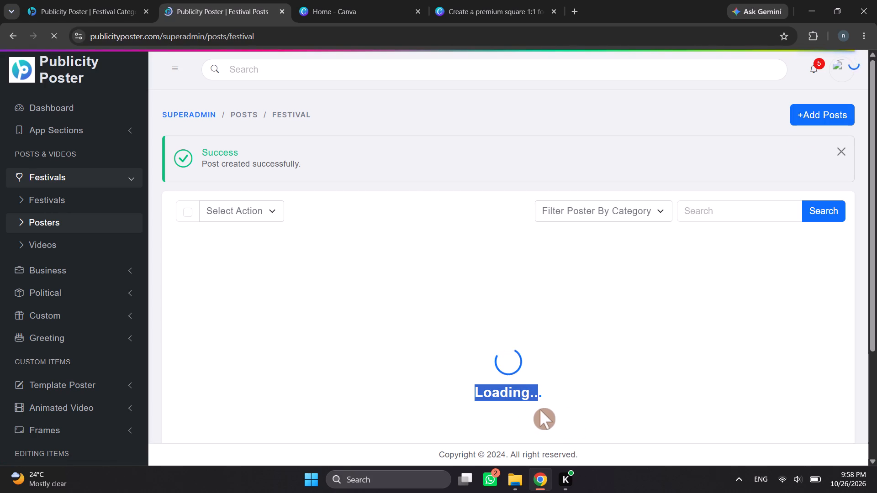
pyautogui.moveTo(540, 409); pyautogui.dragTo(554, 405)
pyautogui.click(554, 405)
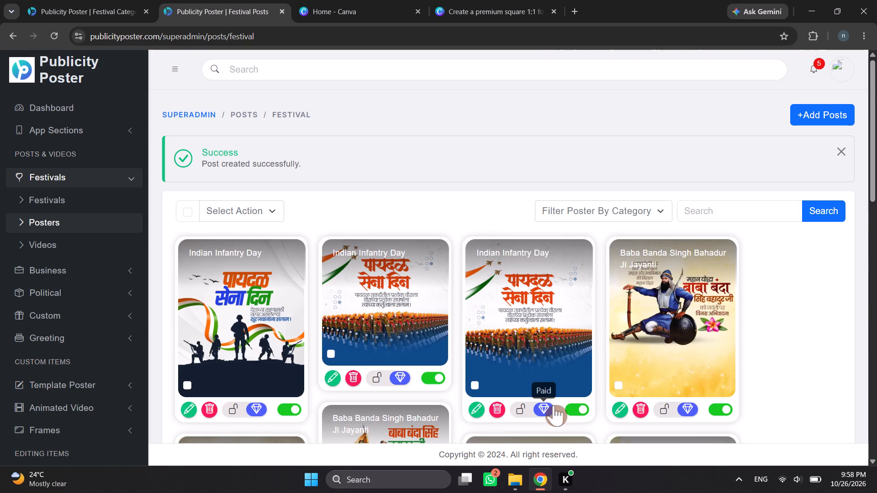
# Start another festival post titled Indian Infantry Day with category Indian Infantry Day, language हिंदी and premium Paid.
pyautogui.click(808, 119)
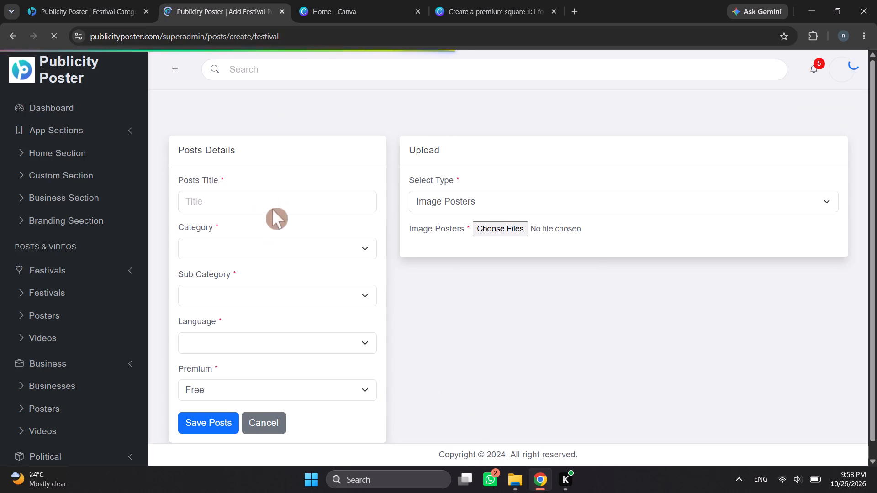
pyautogui.click(273, 205)
pyautogui.rightClick(273, 205)
pyautogui.click(301, 339)
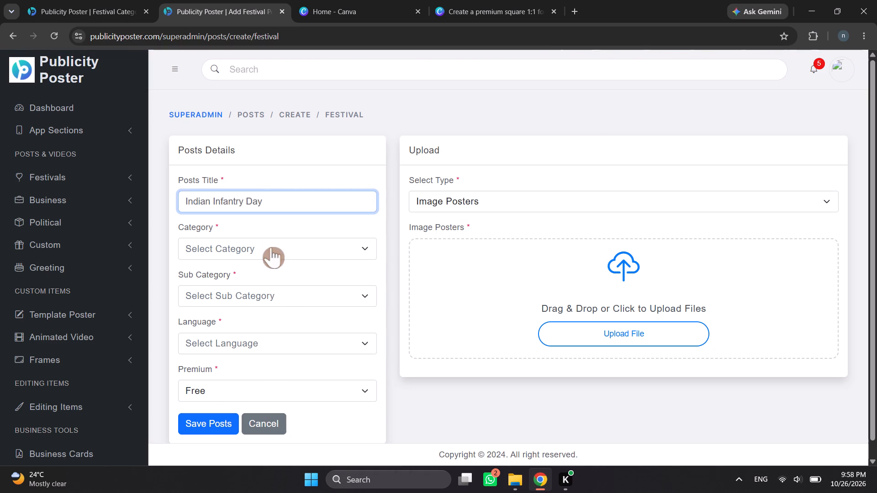
pyautogui.click(271, 247)
pyautogui.click(273, 273)
pyautogui.rightClick(273, 273)
pyautogui.click(303, 137)
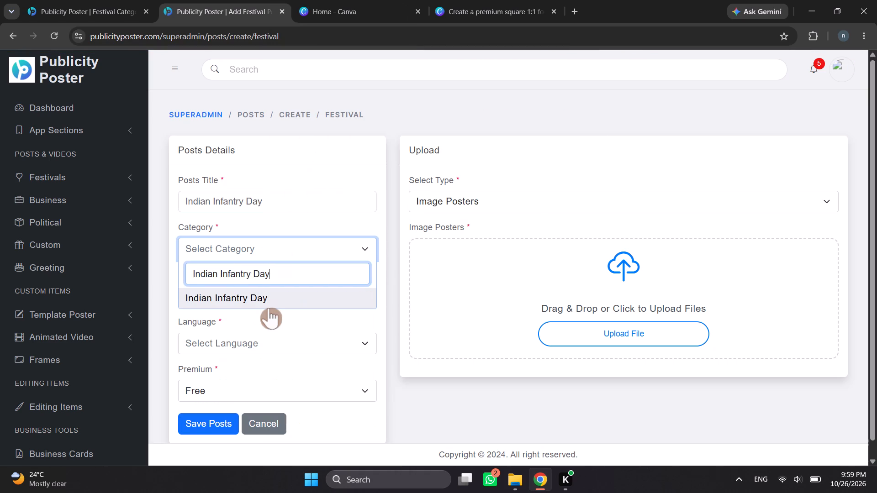
pyautogui.click(268, 300)
pyautogui.click(266, 345)
pyautogui.click(218, 231)
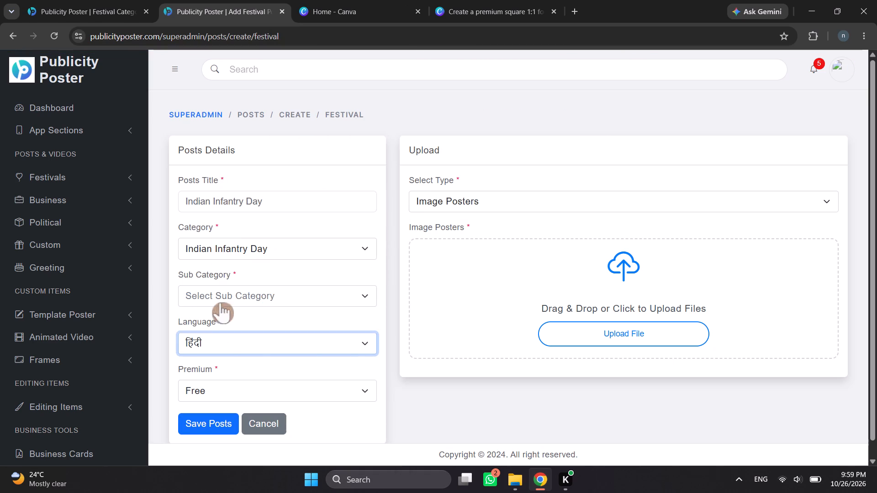
pyautogui.click(219, 385)
pyautogui.click(212, 367)
# Attach all three posters from the Indian Infantry Day hi folder to the Hindi post and save it.
pyautogui.click(621, 327)
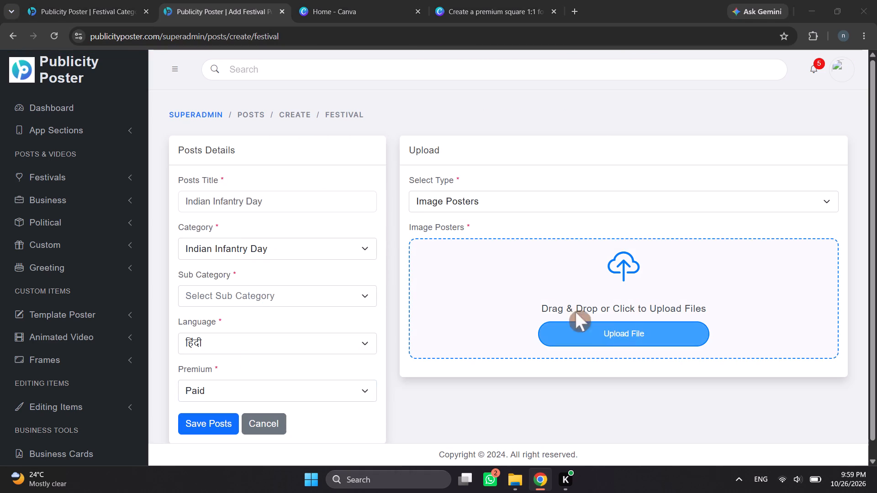
pyautogui.click(381, 33)
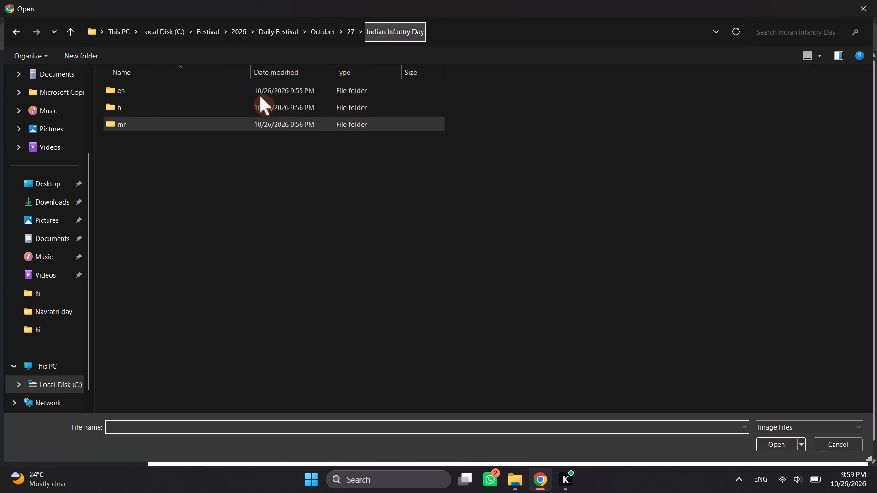
pyautogui.doubleClick(248, 100)
pyautogui.moveTo(333, 172); pyautogui.dragTo(350, 201)
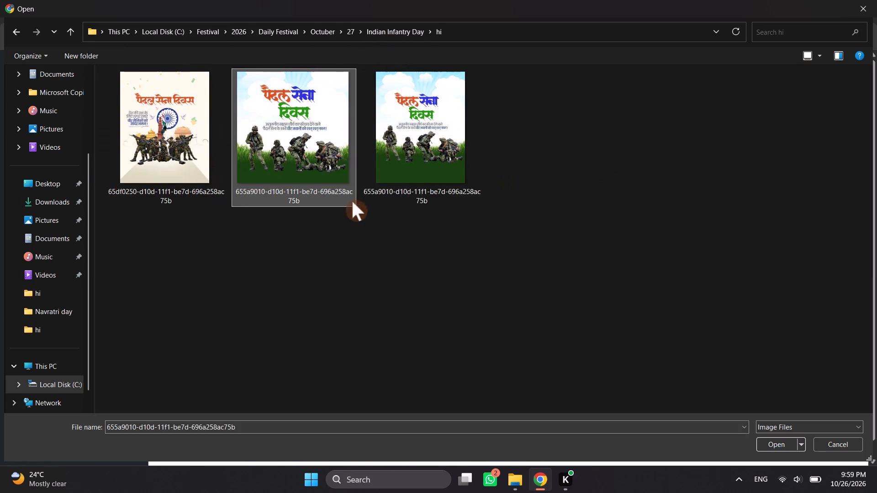
pyautogui.moveTo(697, 195); pyautogui.dragTo(39, 201)
pyautogui.click(769, 441)
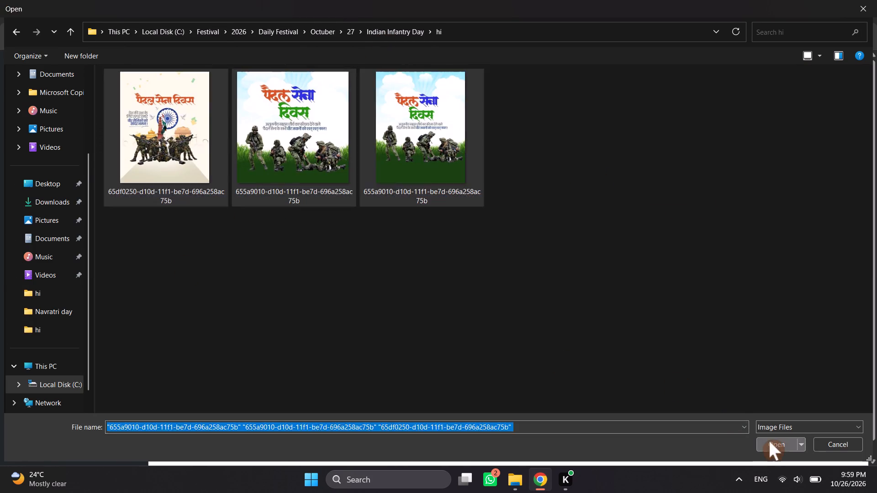
pyautogui.click(215, 421)
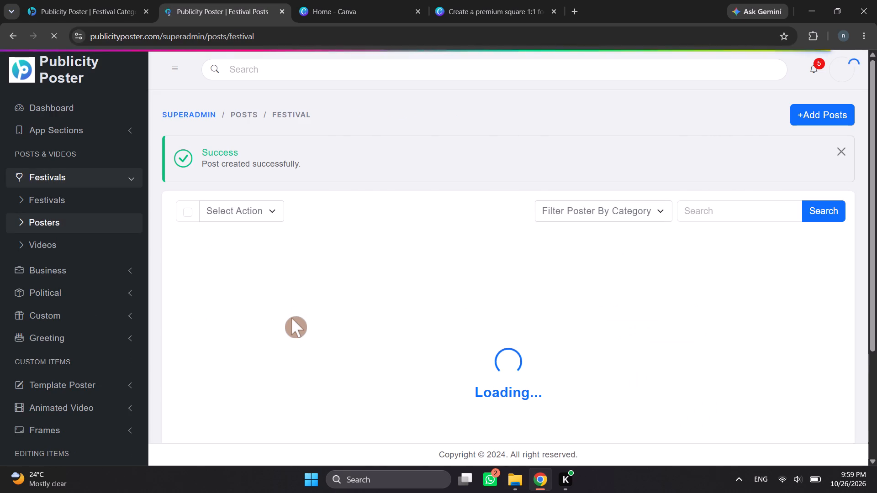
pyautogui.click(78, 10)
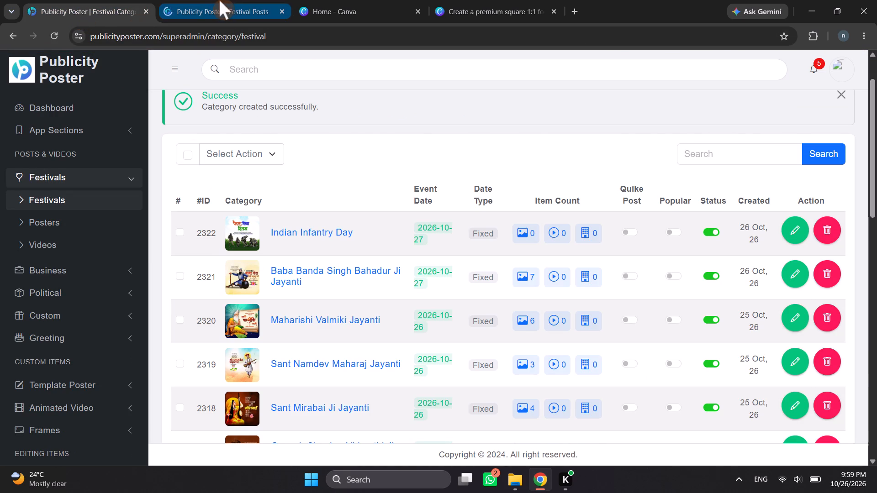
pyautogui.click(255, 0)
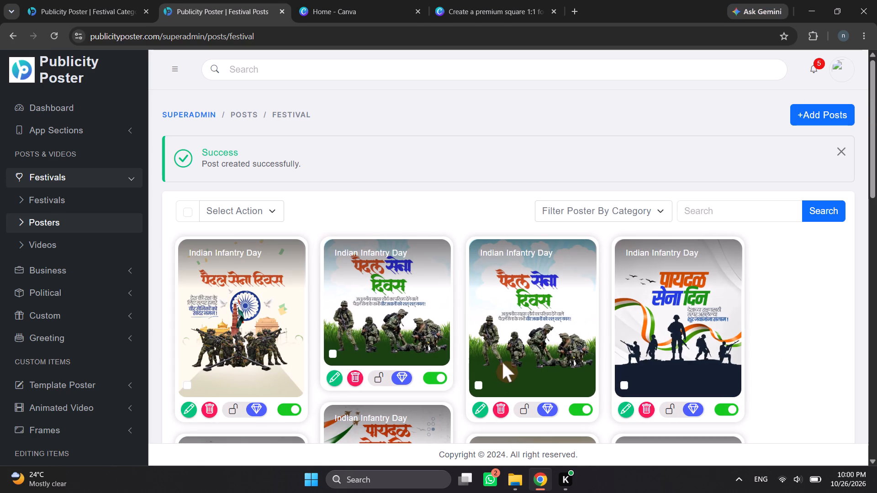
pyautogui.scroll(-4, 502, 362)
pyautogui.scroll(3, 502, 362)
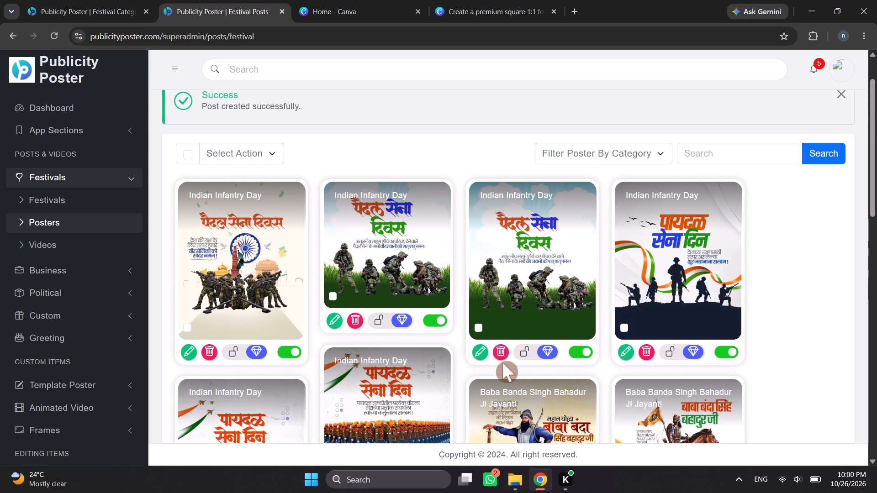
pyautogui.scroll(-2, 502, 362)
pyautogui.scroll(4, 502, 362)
# Start a new festival post titled Indian Infantry Day with category Indian Infantry Day, language English and premium Paid.
pyautogui.click(808, 122)
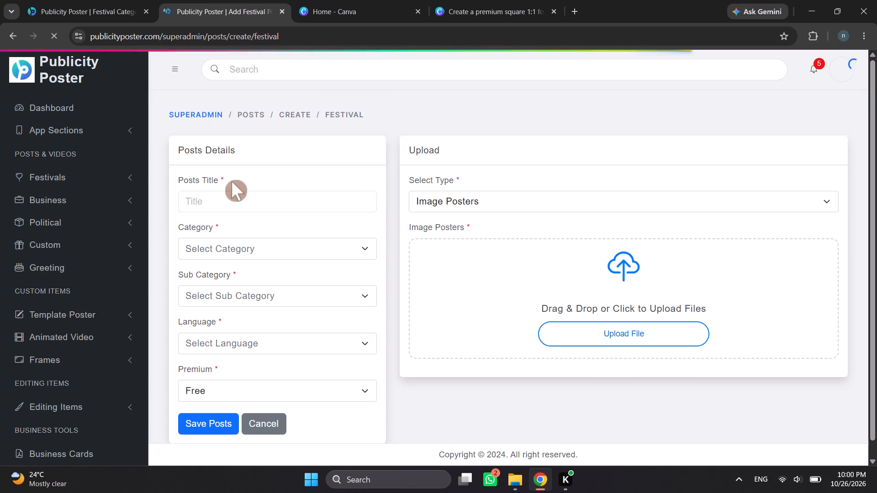
pyautogui.click(245, 217)
pyautogui.click(248, 199)
pyautogui.rightClick(248, 199)
pyautogui.click(281, 339)
pyautogui.click(254, 243)
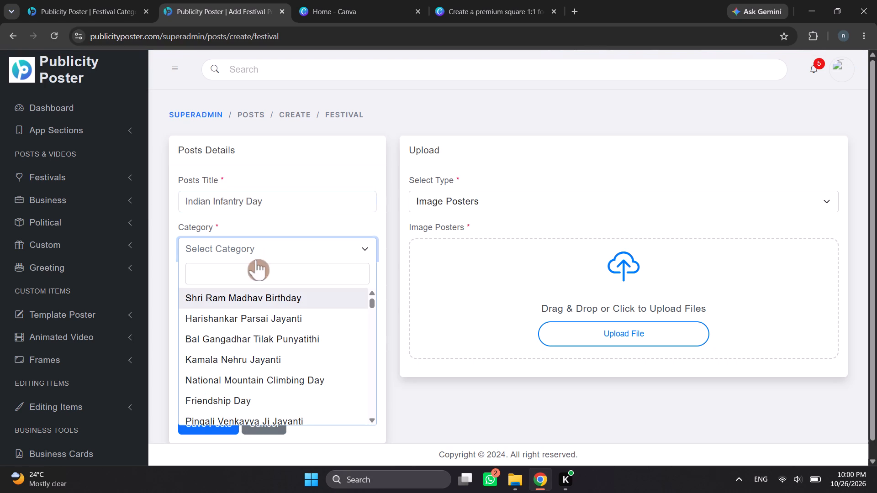
pyautogui.click(259, 273)
pyautogui.rightClick(259, 273)
pyautogui.click(287, 140)
pyautogui.click(270, 292)
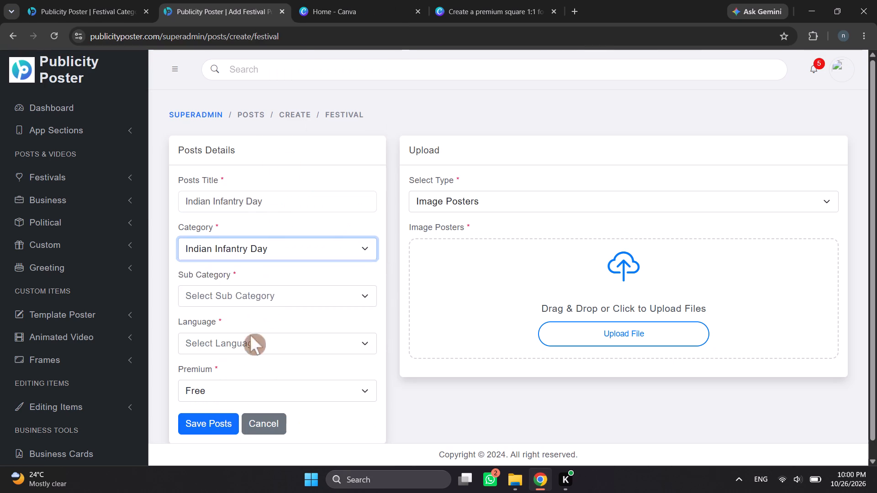
pyautogui.click(244, 346)
pyautogui.click(241, 209)
pyautogui.click(228, 386)
pyautogui.click(226, 360)
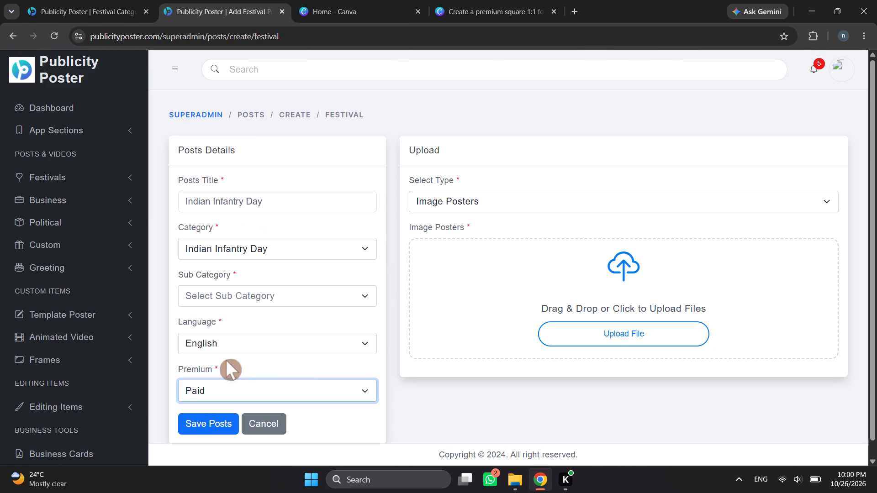
# Attach all three posters from the Indian Infantry Day en folder to the English post and save it.
pyautogui.click(547, 327)
pyautogui.click(371, 34)
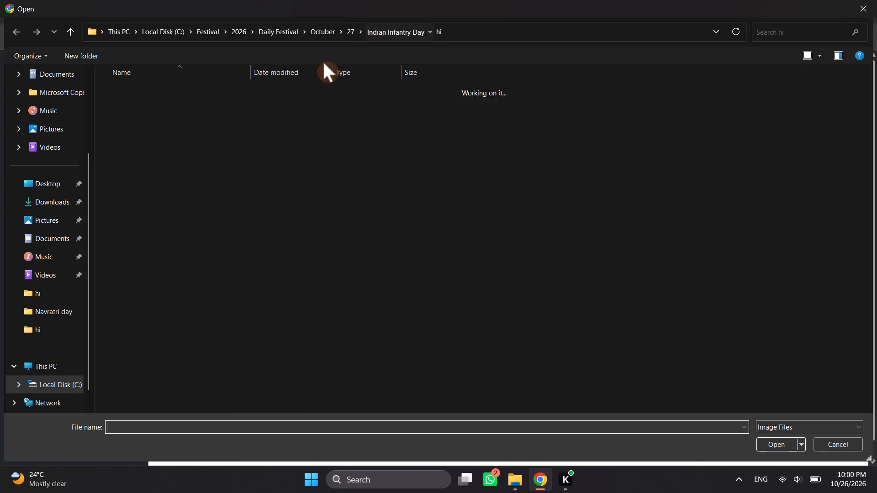
pyautogui.doubleClick(217, 90)
pyautogui.moveTo(678, 185); pyautogui.dragTo(82, 119)
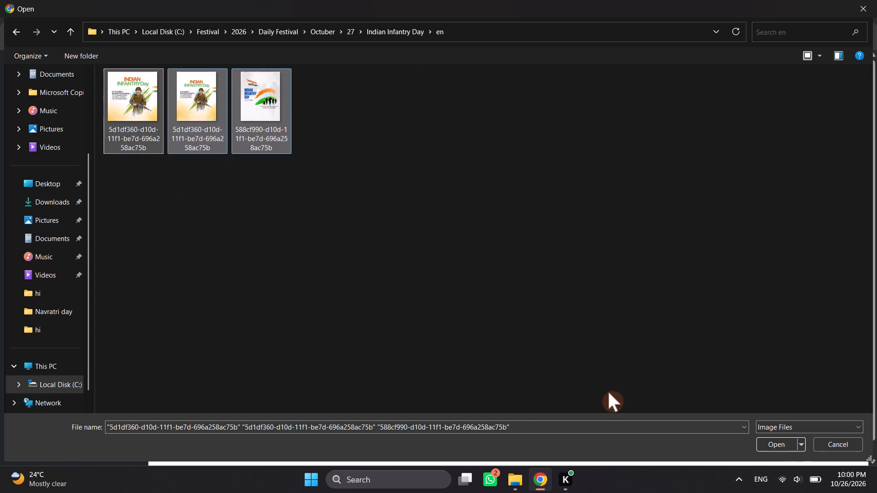
pyautogui.click(778, 444)
pyautogui.scroll(-3, 412, 402)
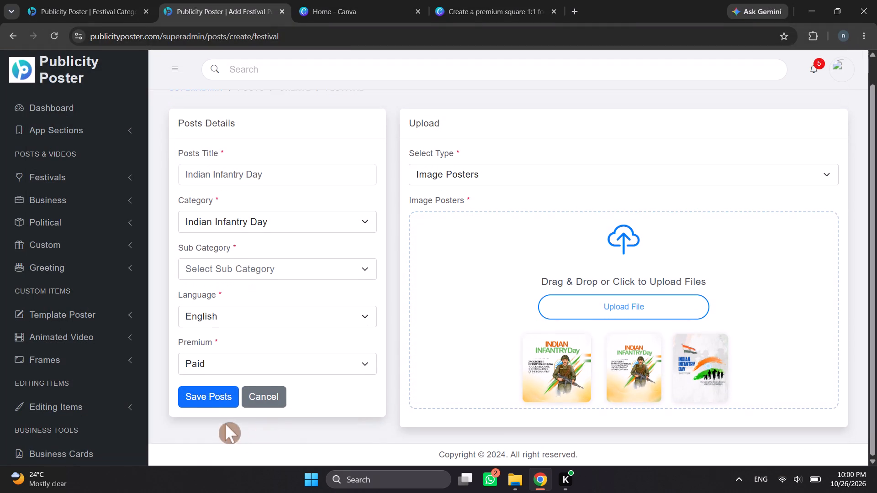
pyautogui.click(212, 401)
# In File Explorer, copy the name of the K. R. Narayanan Jayanti folder inside folder 27.
pyautogui.click(60, 0)
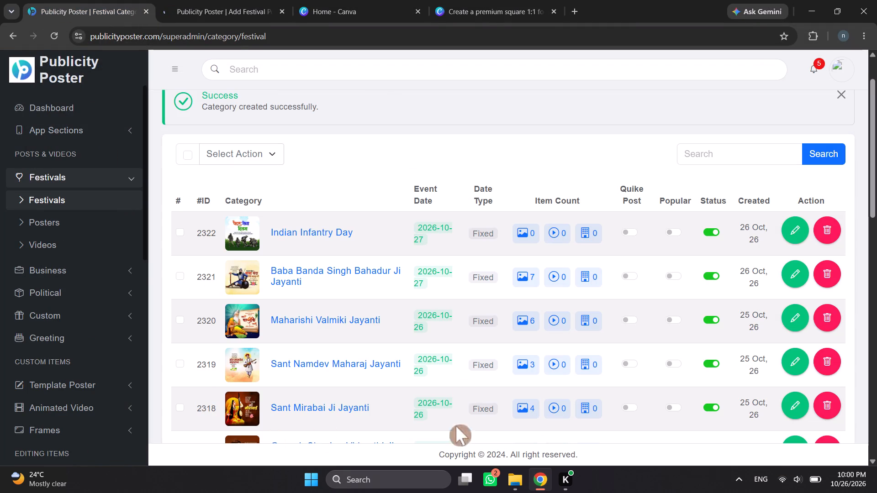
pyautogui.click(507, 474)
pyautogui.click(221, 164)
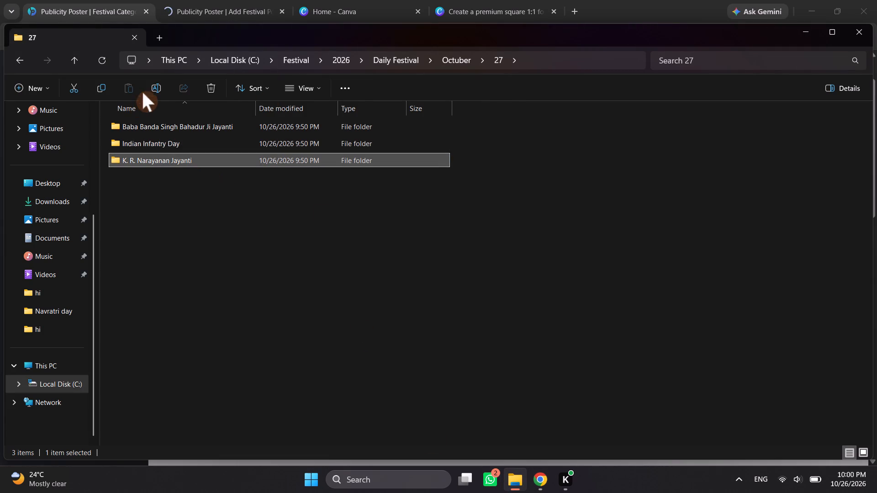
pyautogui.click(151, 89)
pyautogui.rightClick(161, 157)
pyautogui.click(189, 197)
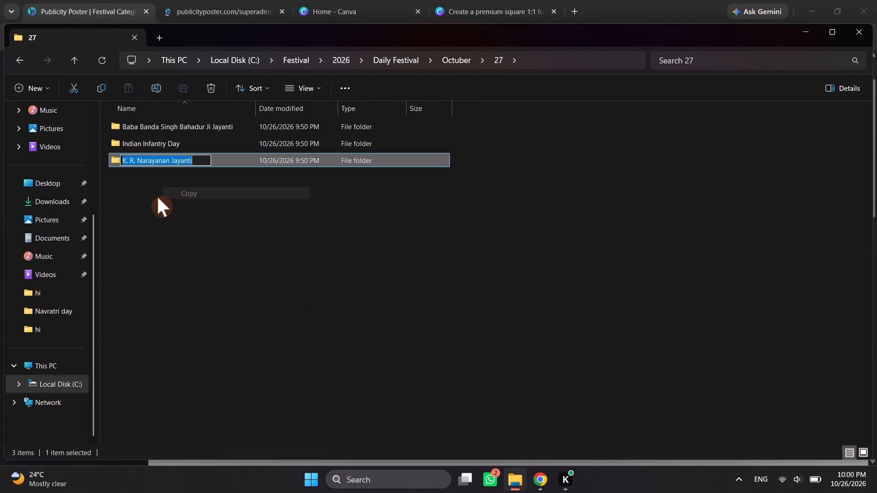
pyautogui.click(158, 197)
# Open the purple poster from the K. R. Narayanan Jayanti en folder in Photos and frame a square 1080 x 1080 crop around the portrait and text.
pyautogui.doubleClick(179, 166)
pyautogui.doubleClick(172, 127)
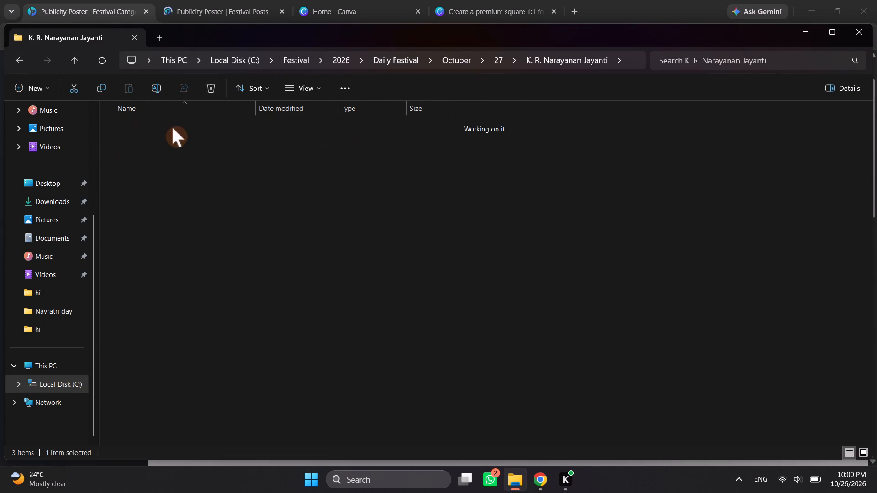
pyautogui.keyDown('ctrl'); pyautogui.scroll(15, 220, 283); pyautogui.keyUp('ctrl')
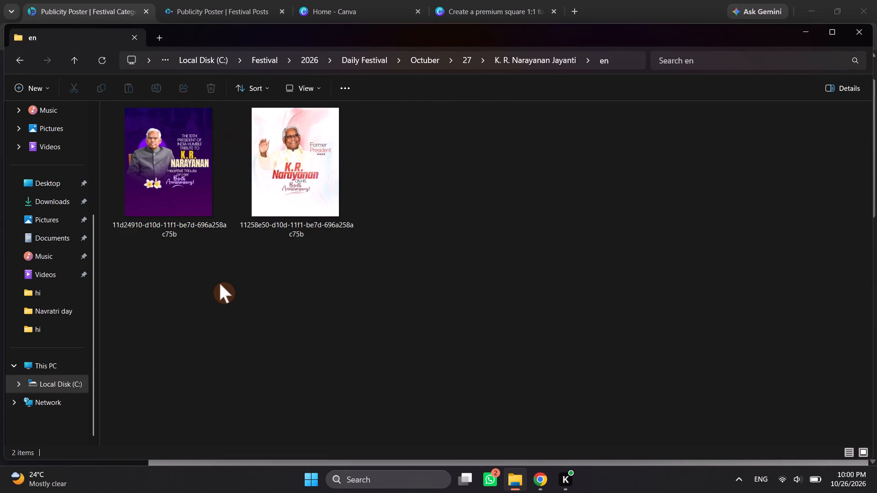
pyautogui.keyDown('ctrl'); pyautogui.scroll(6, 220, 283); pyautogui.keyUp('ctrl')
pyautogui.click(188, 176)
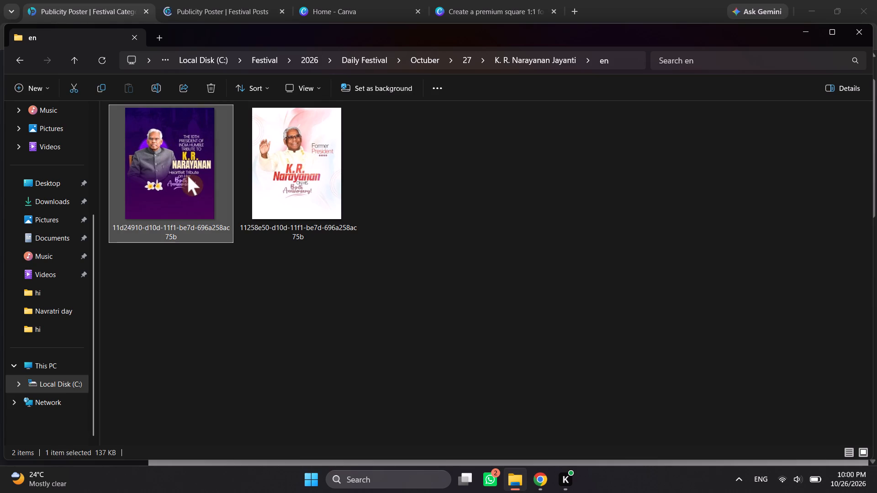
pyautogui.doubleClick(188, 176)
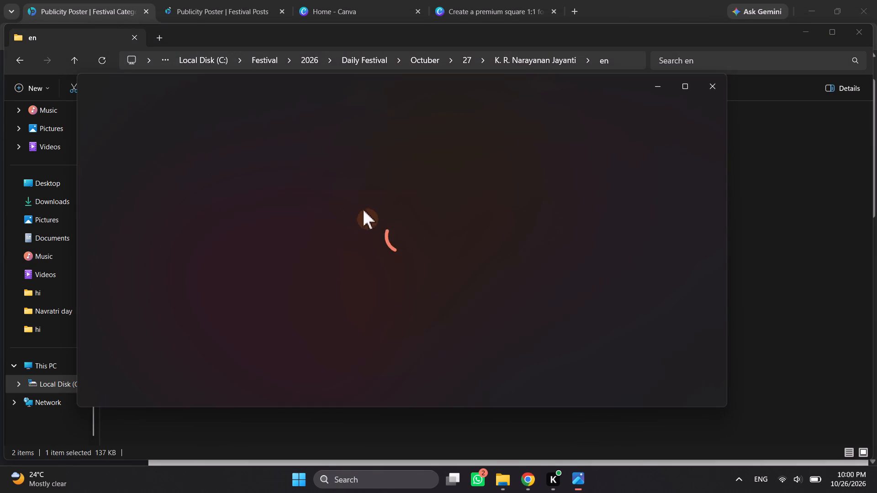
pyautogui.click(99, 89)
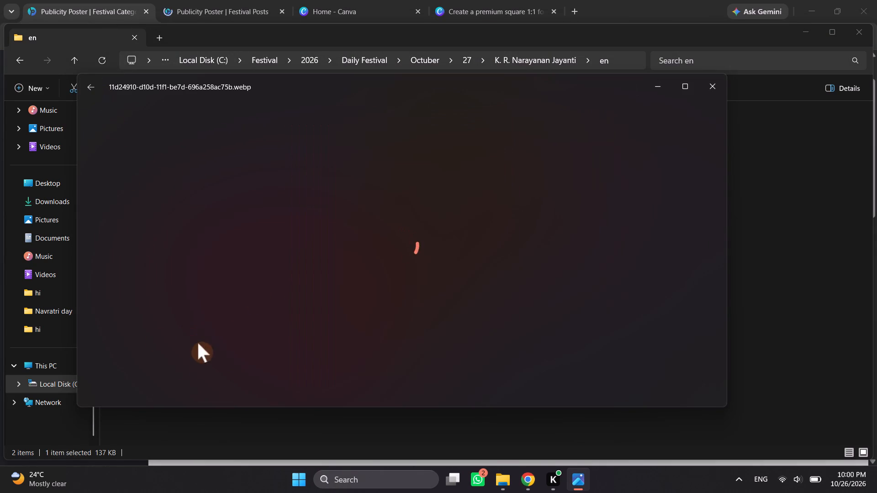
pyautogui.click(376, 390)
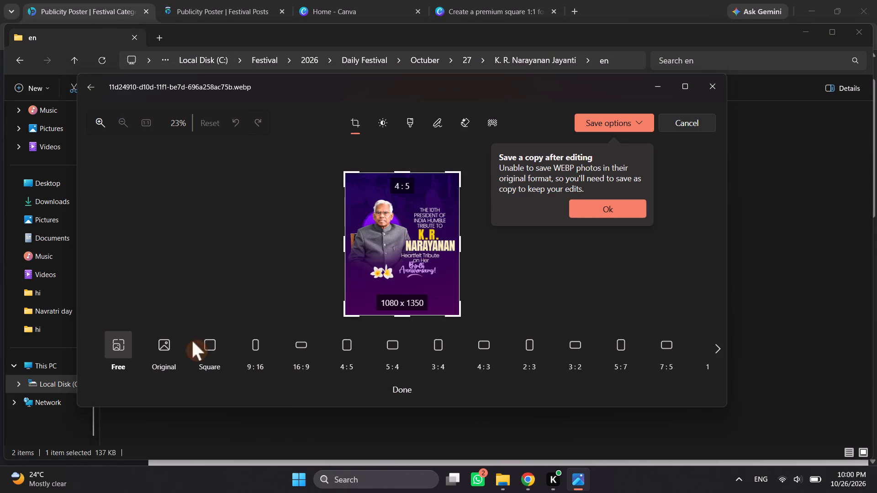
pyautogui.click(208, 346)
pyautogui.moveTo(421, 216); pyautogui.dragTo(424, 207)
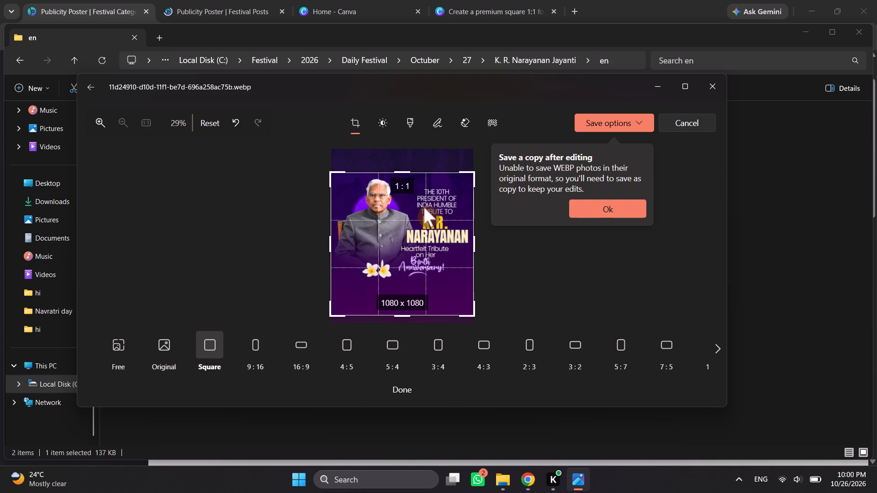
pyautogui.moveTo(424, 207); pyautogui.dragTo(424, 211)
# Save the square crop as a .jpg copy in the K. R. Narayanan Jayanti en folder and close the image.
pyautogui.click(635, 120)
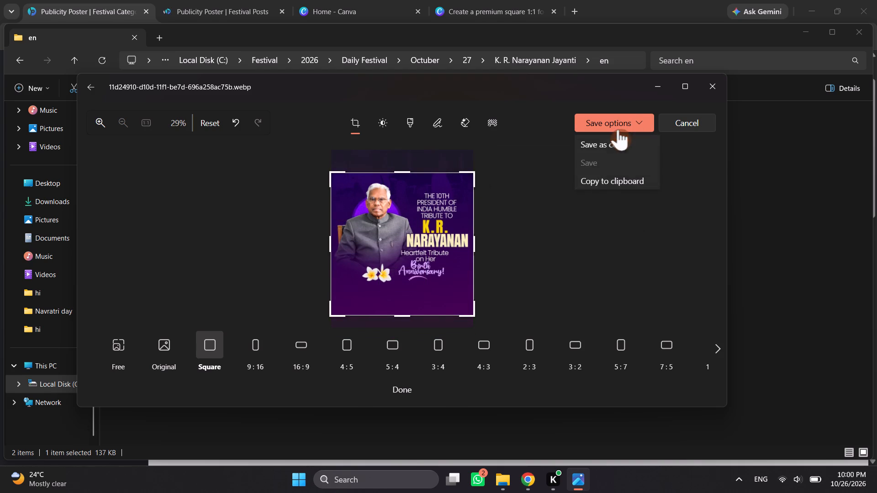
pyautogui.click(603, 145)
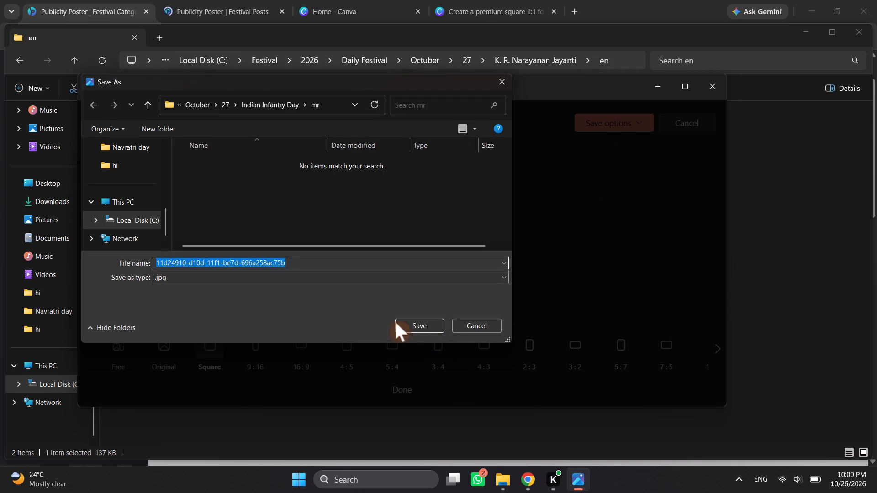
pyautogui.click(272, 101)
pyautogui.click(225, 106)
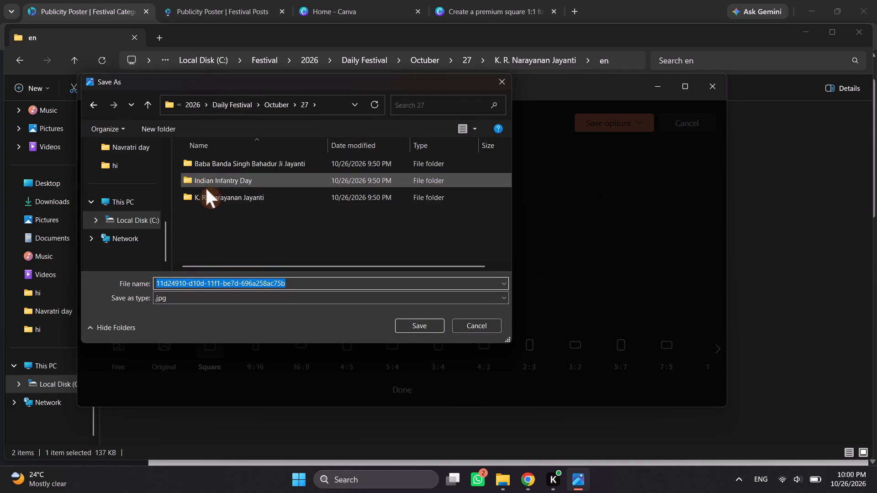
pyautogui.doubleClick(210, 199)
pyautogui.doubleClick(217, 167)
pyautogui.click(428, 323)
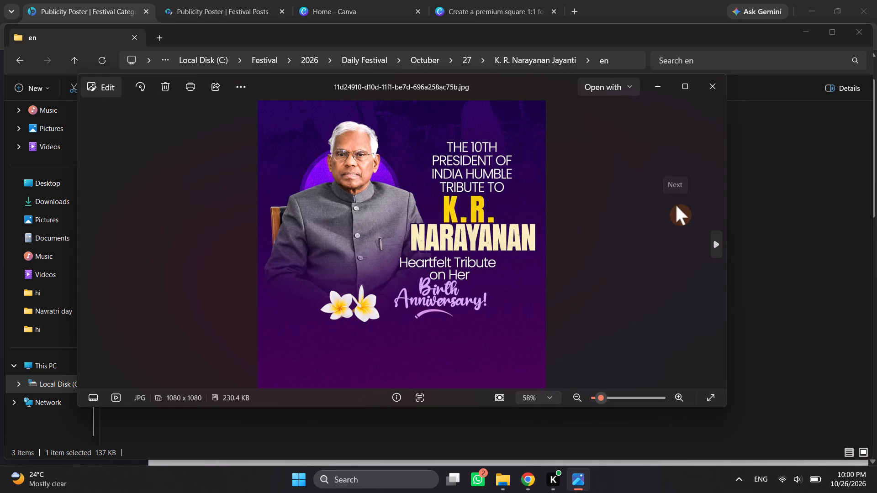
pyautogui.click(711, 82)
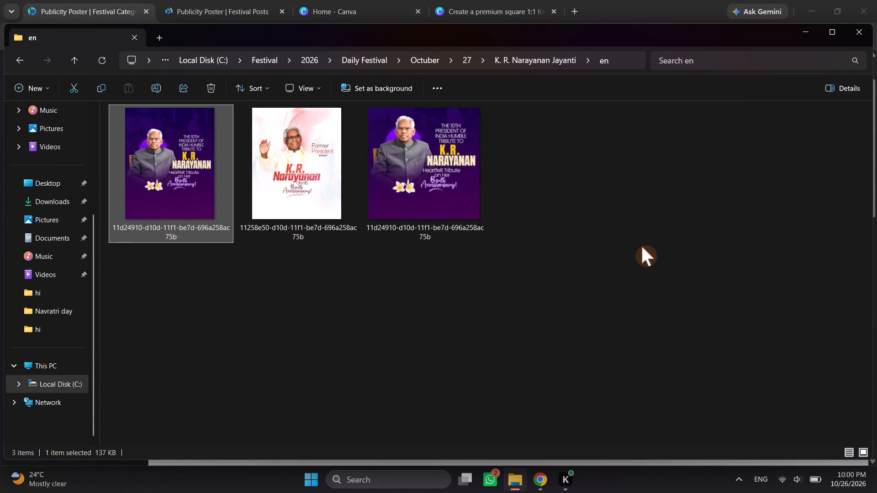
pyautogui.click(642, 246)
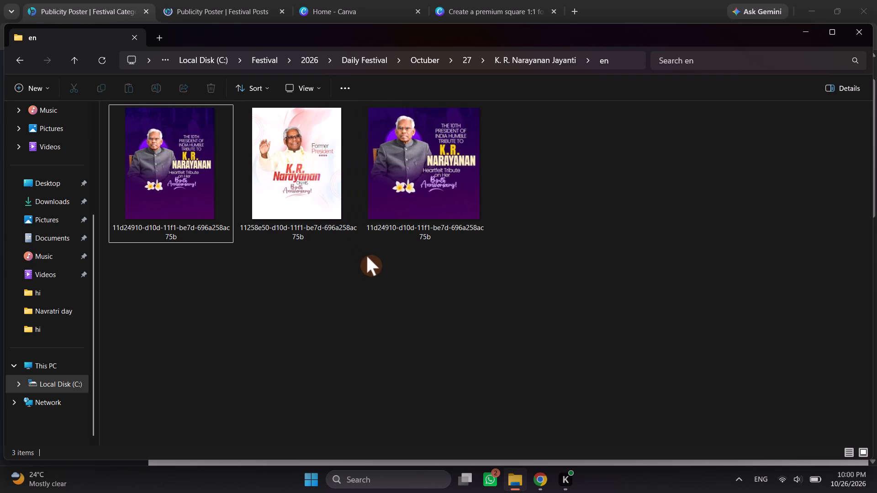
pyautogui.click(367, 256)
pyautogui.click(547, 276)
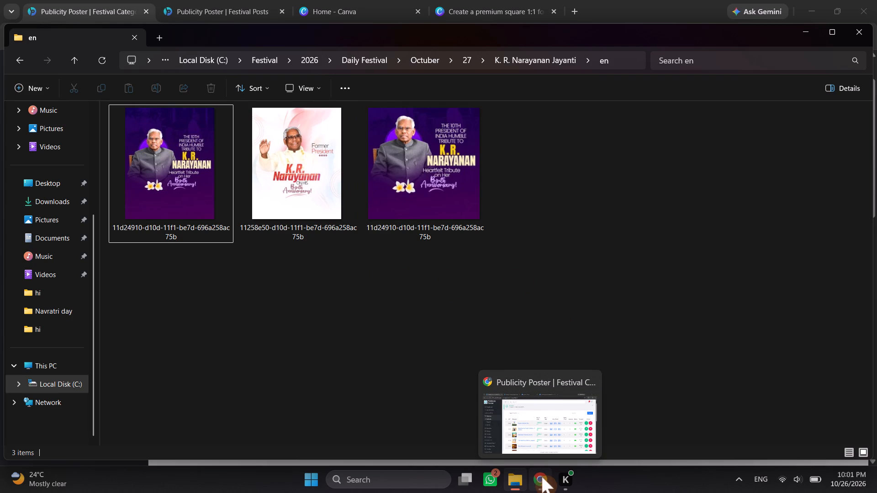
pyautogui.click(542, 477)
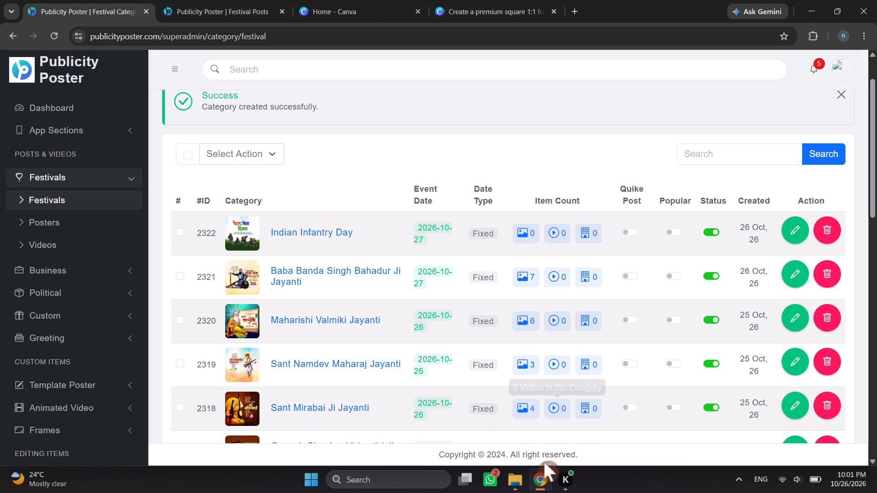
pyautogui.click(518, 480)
# Open the bright multicolour poster from the K. R. Narayanan Jayanti hi folder in Photos and frame a square 1080 x 1080 crop around portrait and text.
pyautogui.click(547, 58)
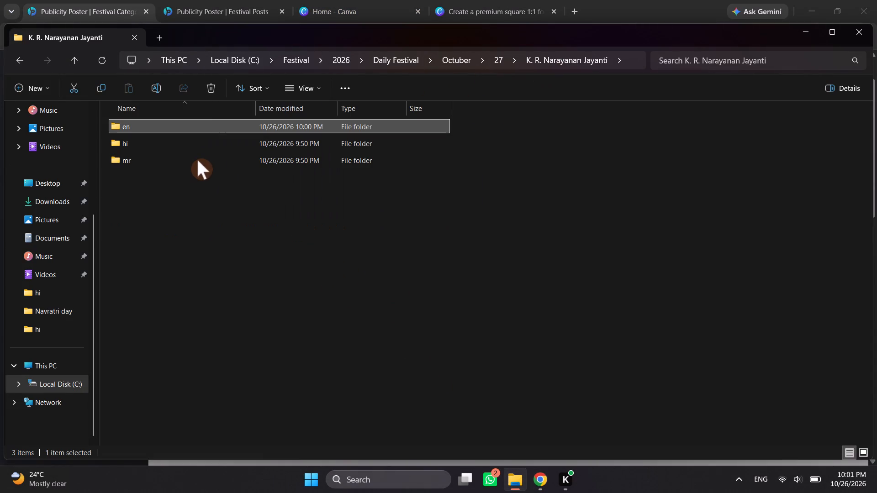
pyautogui.doubleClick(200, 146)
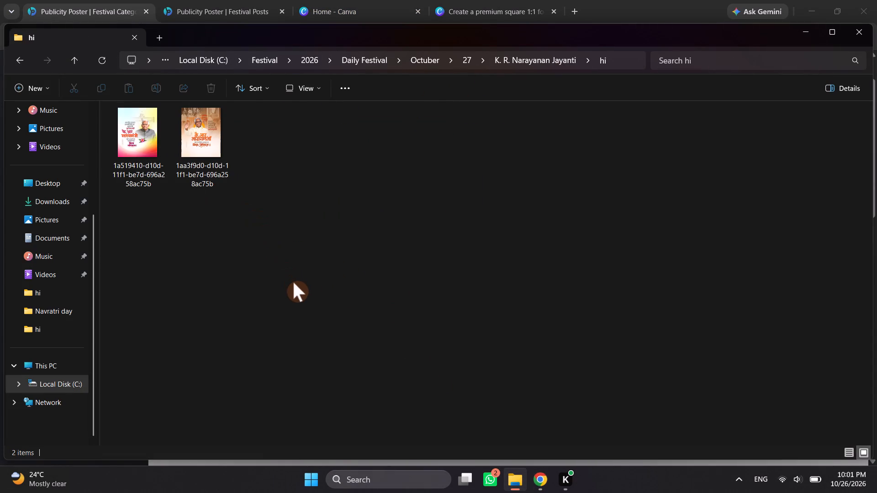
pyautogui.scroll(20, 294, 285)
pyautogui.scroll(13, 294, 285)
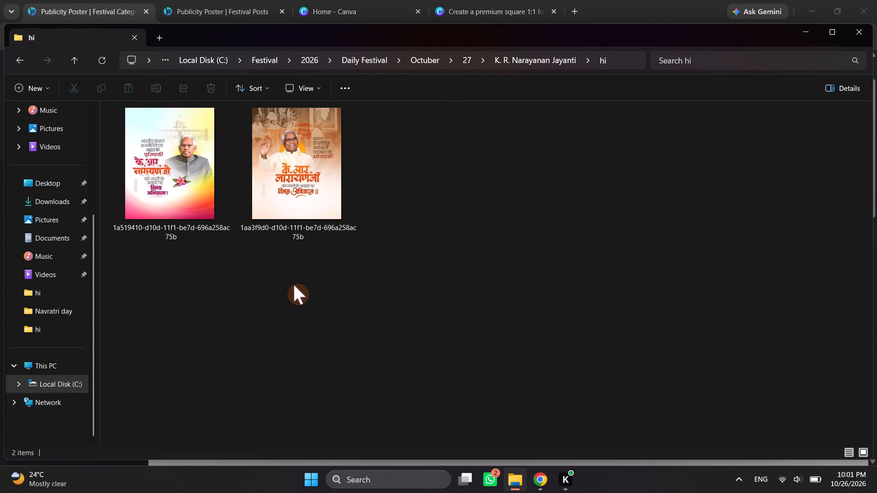
pyautogui.doubleClick(214, 203)
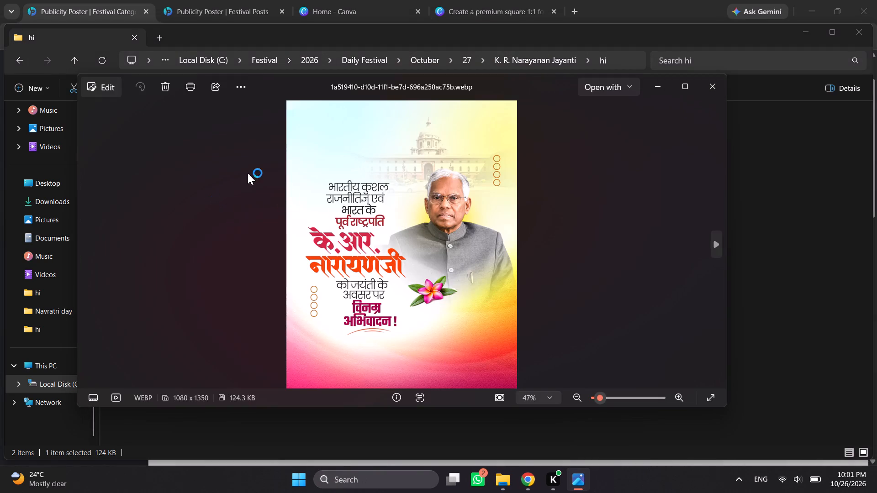
pyautogui.click(112, 86)
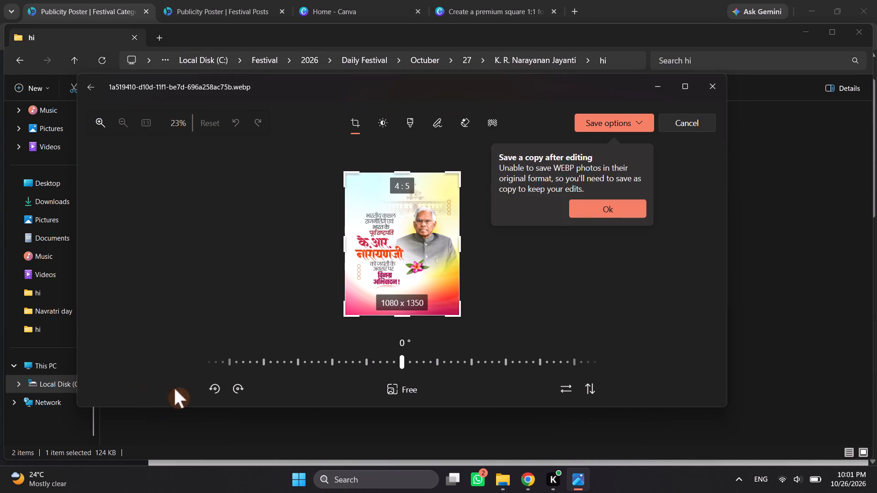
pyautogui.click(408, 385)
pyautogui.click(218, 349)
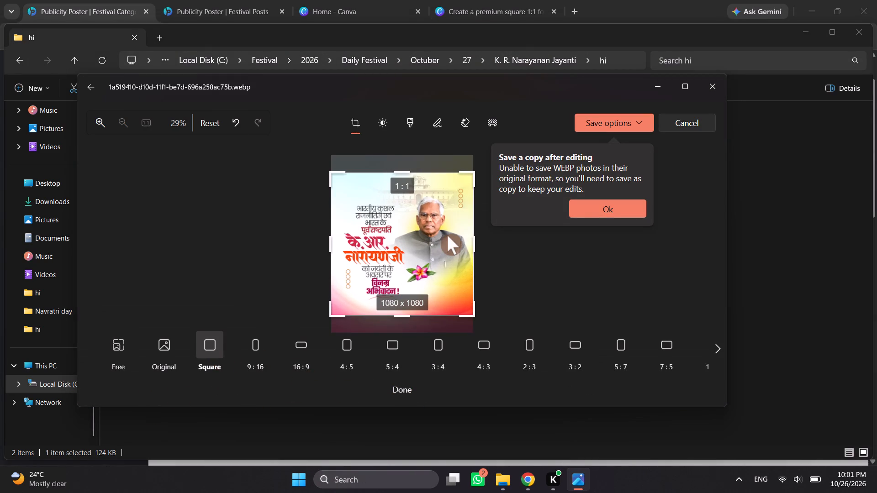
pyautogui.moveTo(444, 235); pyautogui.dragTo(435, 221)
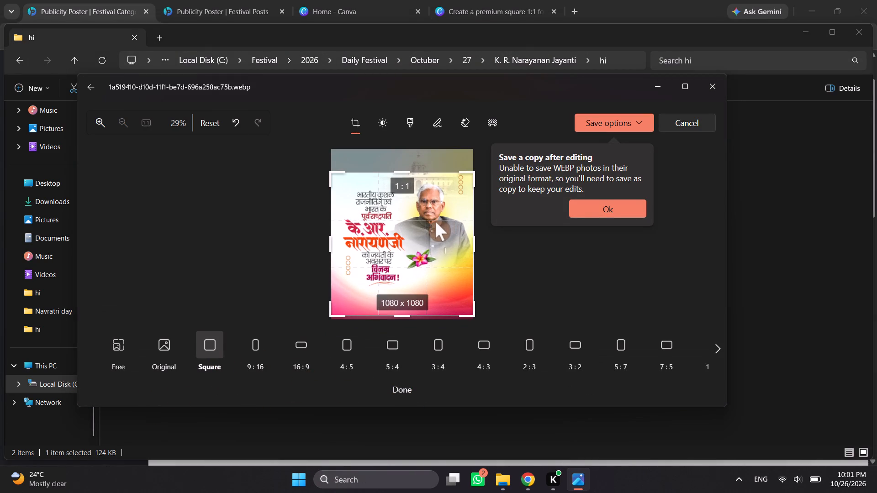
pyautogui.moveTo(435, 221); pyautogui.dragTo(434, 225)
# Save the square crop as a .jpg copy in the K. R. Narayanan Jayanti hi folder and close the image.
pyautogui.click(614, 131)
pyautogui.click(594, 145)
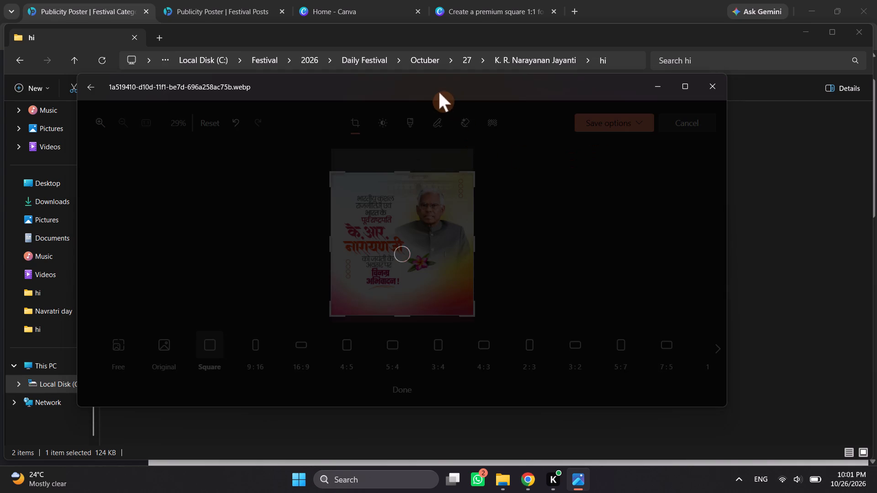
pyautogui.click(260, 110)
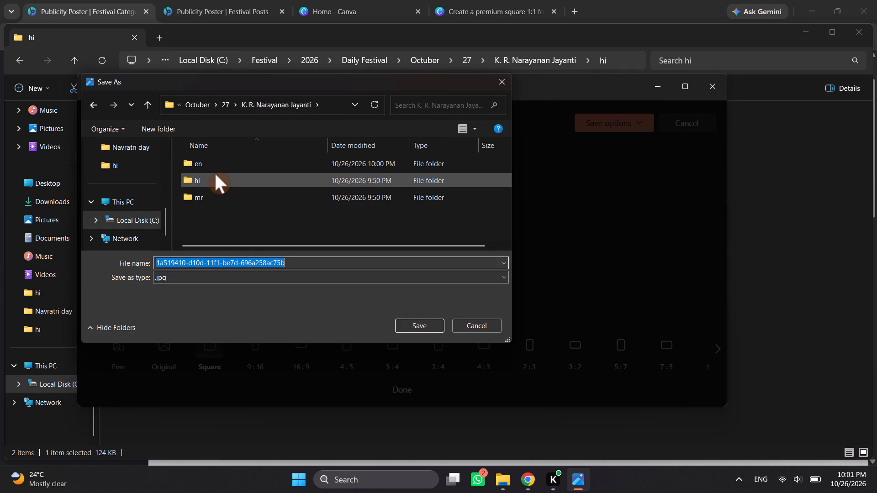
pyautogui.doubleClick(215, 174)
pyautogui.click(419, 325)
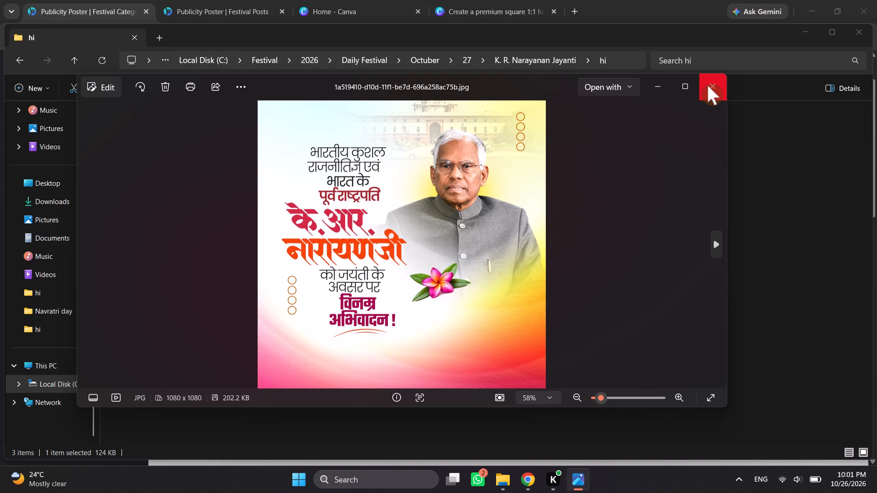
pyautogui.click(708, 85)
pyautogui.click(559, 208)
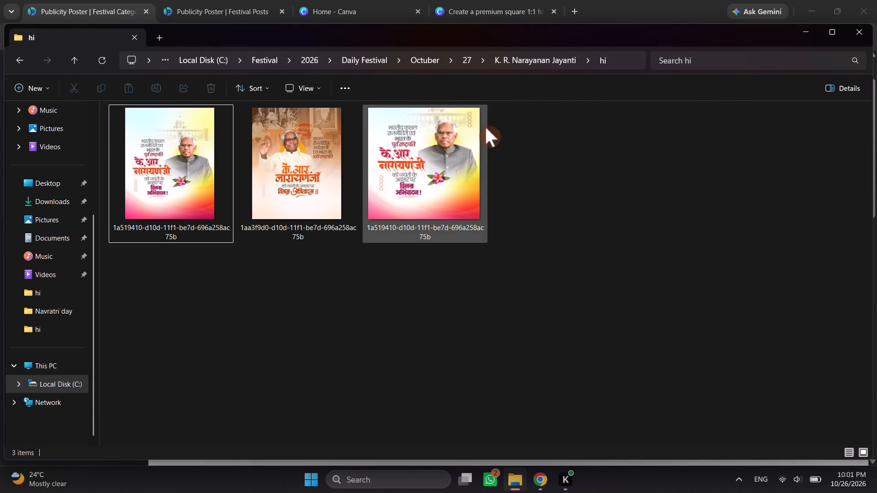
# Open the cream and red poster from the K. R. Narayanan Jayanti mr folder in Photos and frame a square 1080 x 1080 crop.
pyautogui.click(528, 64)
pyautogui.doubleClick(223, 161)
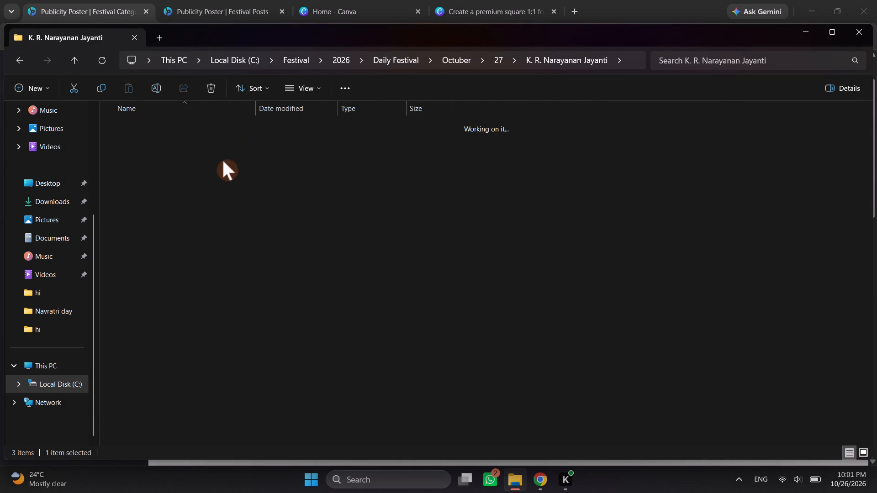
pyautogui.scroll(18, 296, 241)
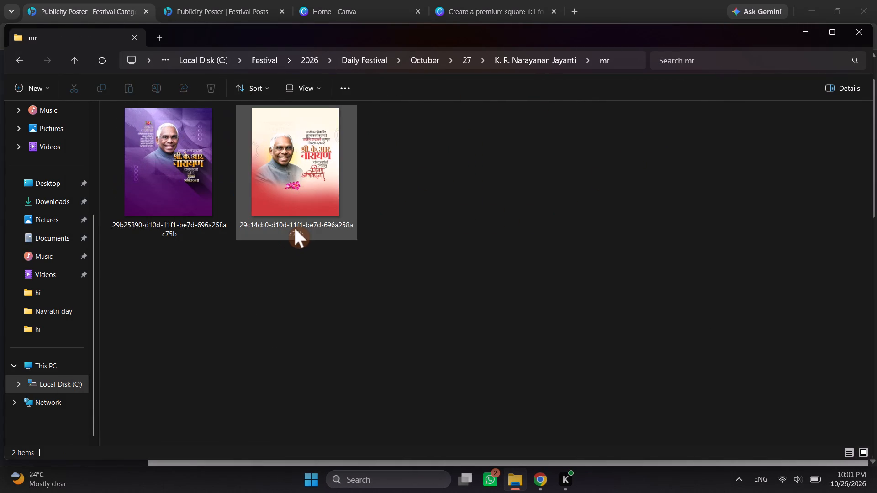
pyautogui.scroll(11, 295, 228)
pyautogui.doubleClick(314, 206)
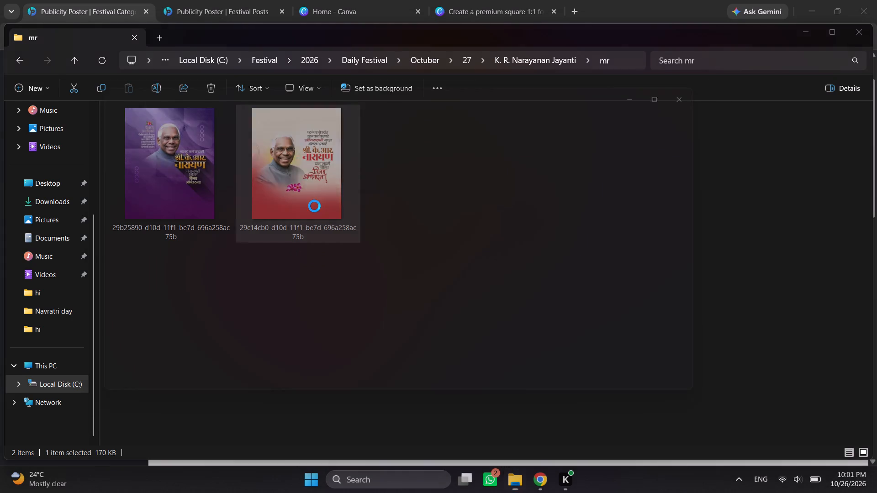
pyautogui.click(97, 80)
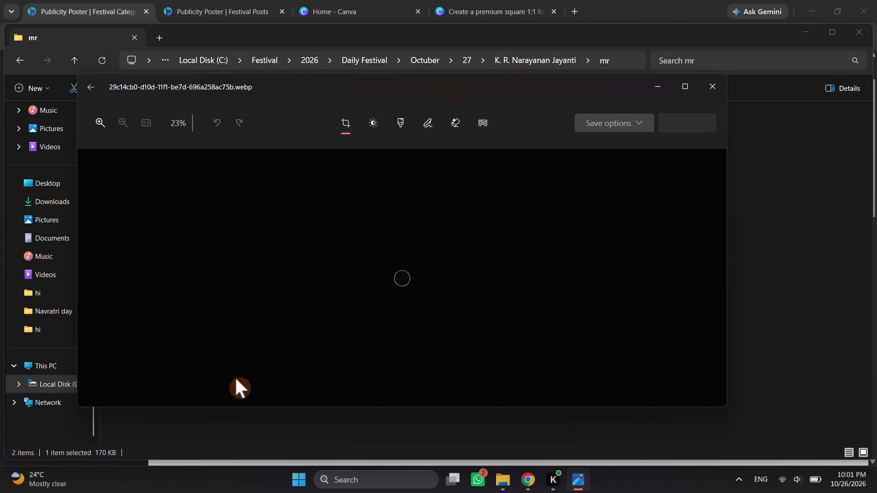
pyautogui.click(387, 379)
pyautogui.click(388, 387)
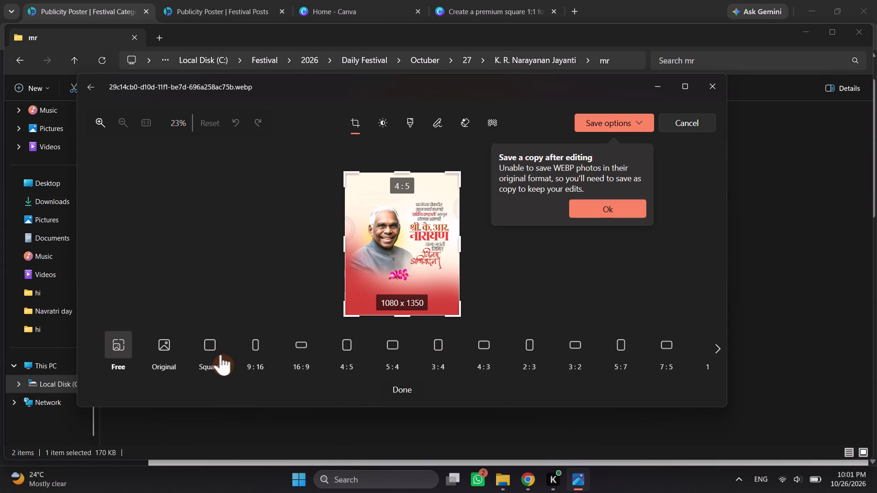
pyautogui.click(220, 354)
pyautogui.moveTo(433, 262); pyautogui.dragTo(433, 257)
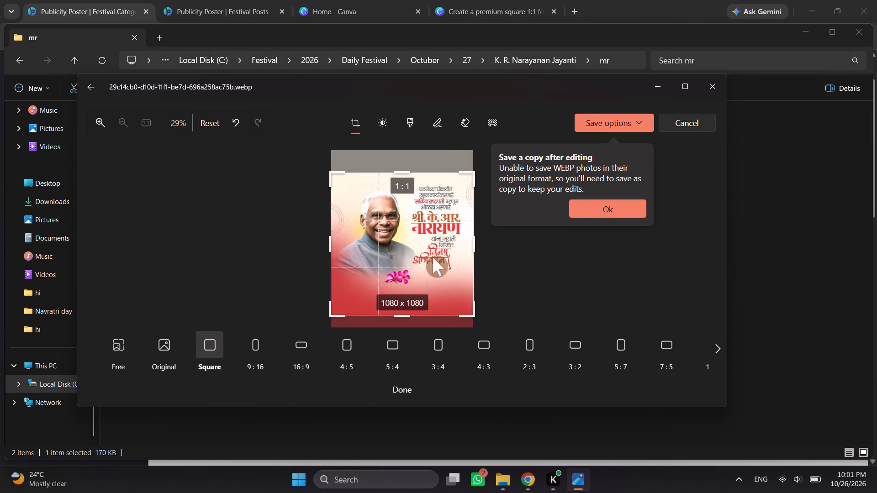
pyautogui.moveTo(433, 257); pyautogui.dragTo(433, 257)
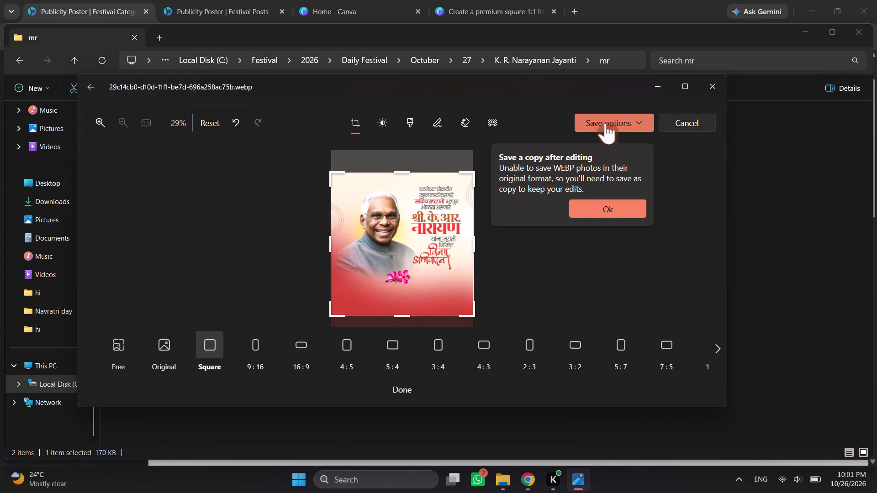
pyautogui.click(434, 225)
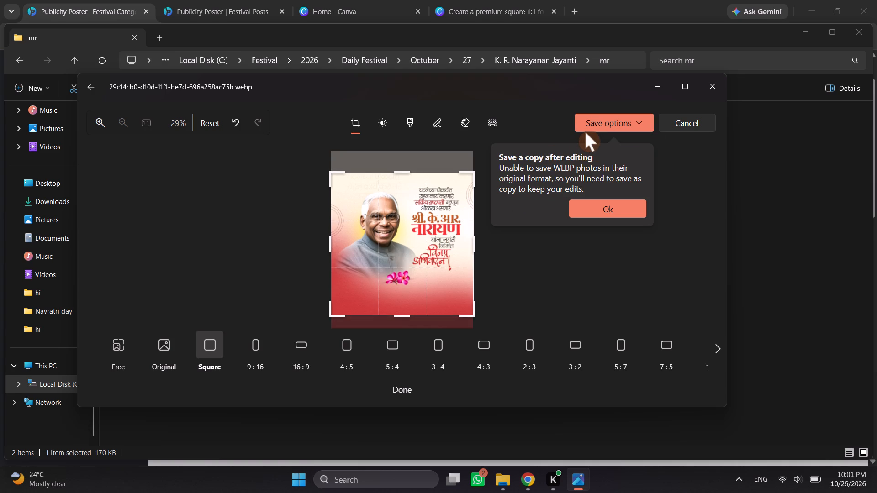
# Save the square crop as a .jpg copy in the K. R. Narayanan Jayanti mr folder and close the image.
pyautogui.doubleClick(585, 132)
pyautogui.click(586, 131)
pyautogui.click(579, 149)
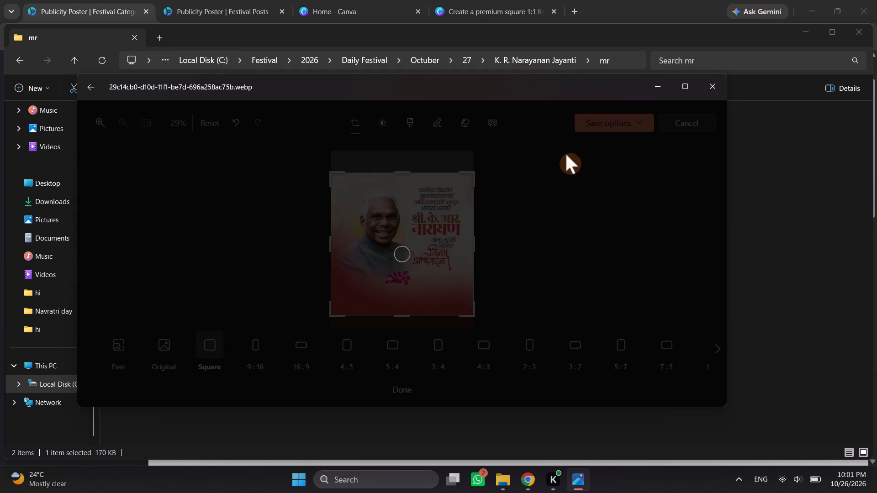
pyautogui.click(247, 109)
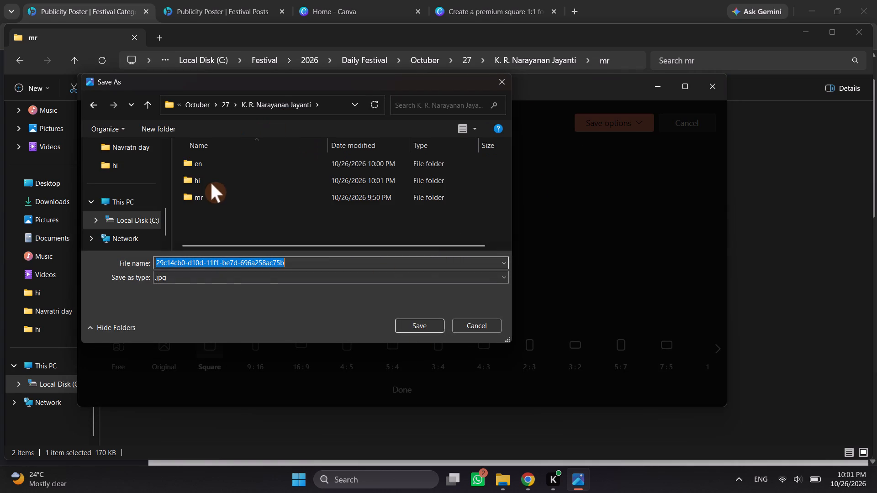
pyautogui.doubleClick(210, 190)
pyautogui.click(422, 324)
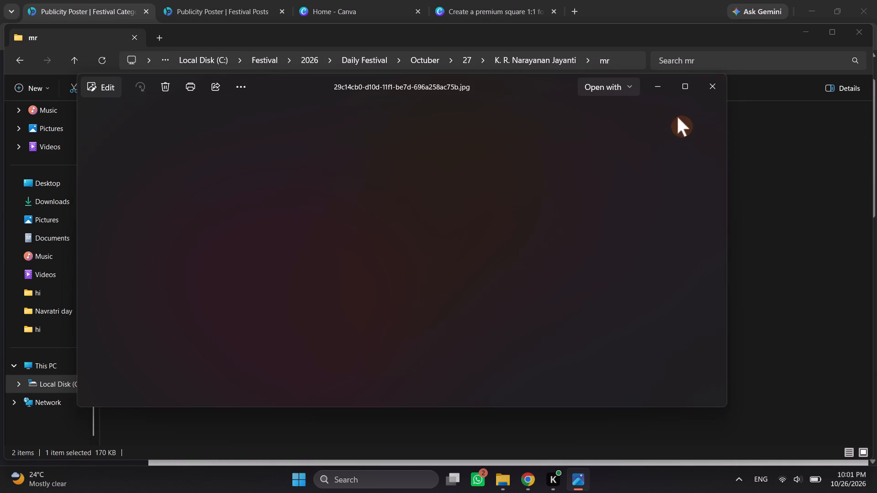
pyautogui.click(707, 85)
# In Chrome, start a new festival category named K. R. Narayanan Jayanti with the event date 10/27/2026.
pyautogui.click(545, 473)
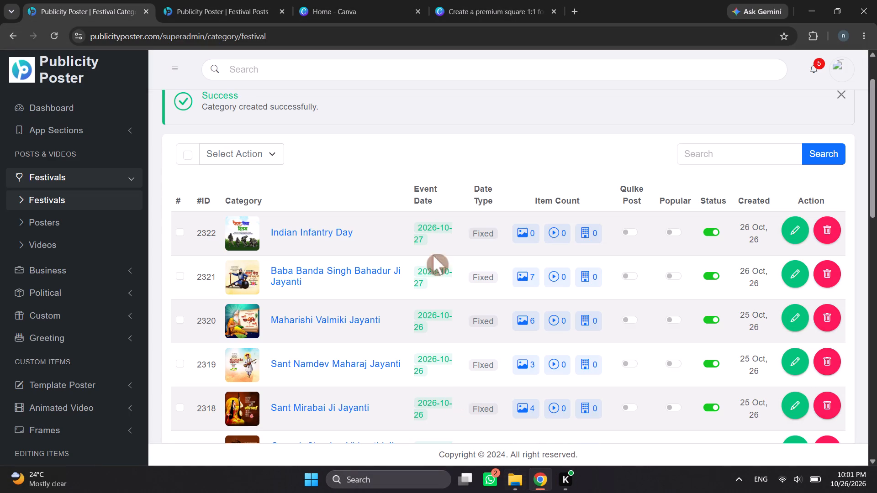
pyautogui.scroll(4, 785, 197)
pyautogui.click(824, 100)
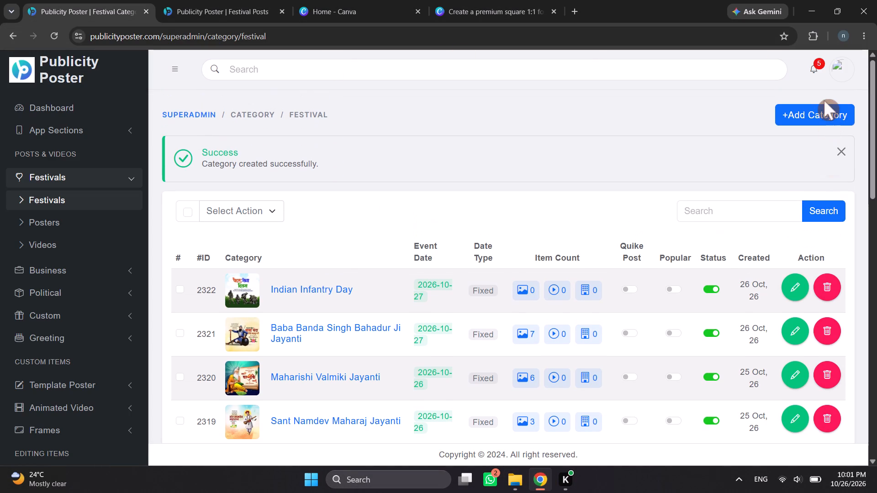
pyautogui.click(820, 108)
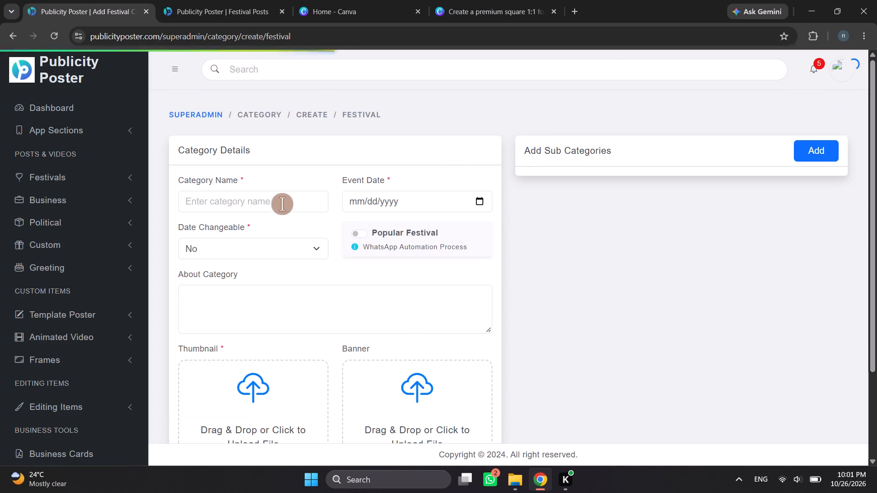
pyautogui.click(280, 204)
pyautogui.rightClick(280, 204)
pyautogui.click(311, 337)
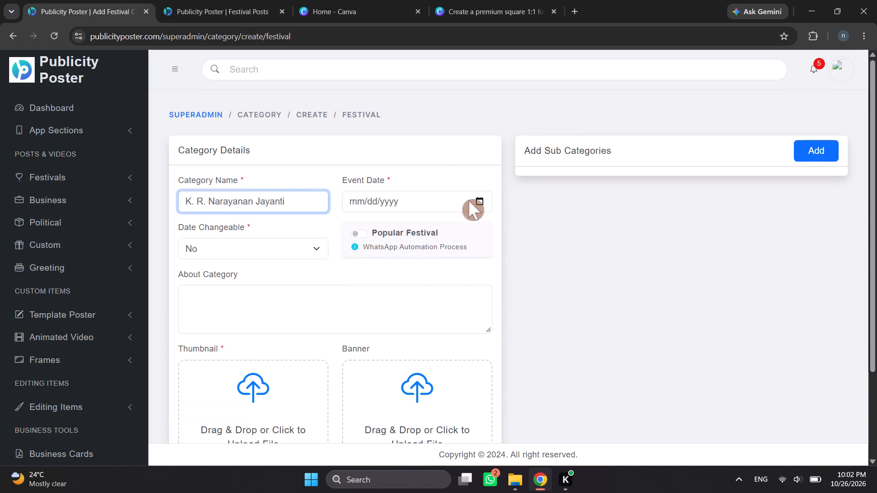
pyautogui.click(474, 198)
pyautogui.click(391, 325)
# Upload the square .jpg from the K. R. Narayanan Jayanti hi folder as the category thumbnail and save the category.
pyautogui.scroll(-3, 300, 298)
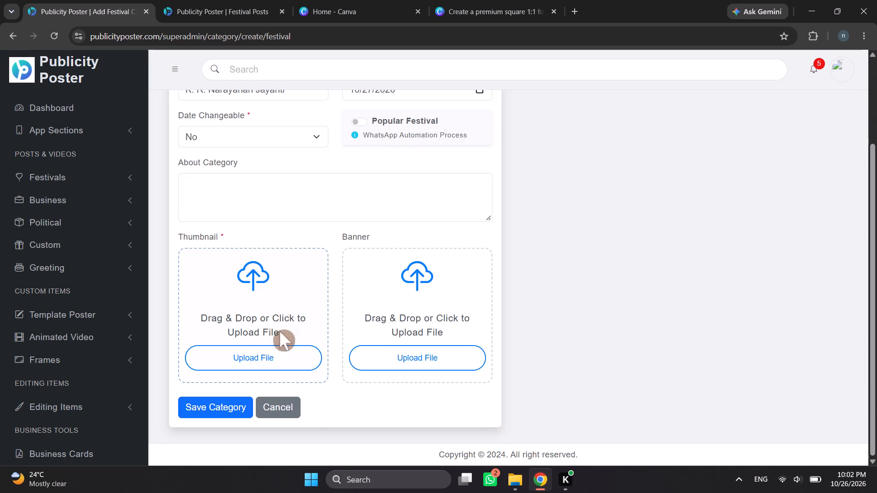
pyautogui.click(268, 354)
pyautogui.click(400, 32)
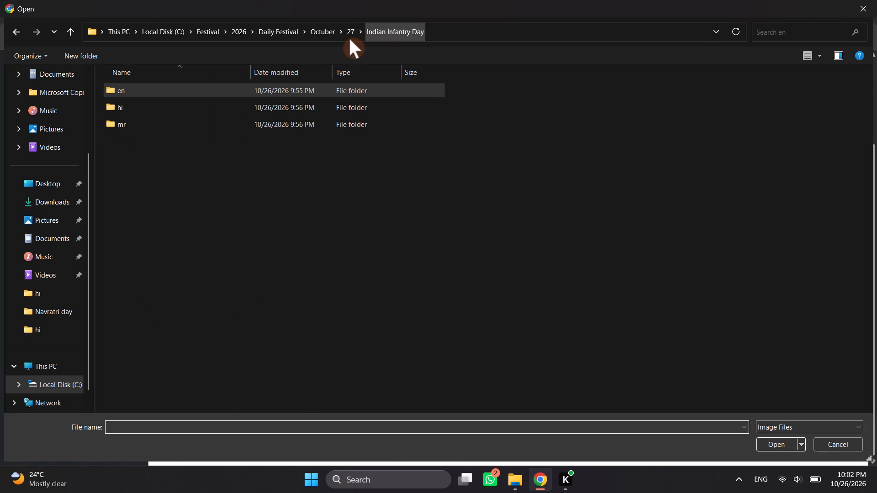
pyautogui.click(322, 36)
pyautogui.doubleClick(177, 188)
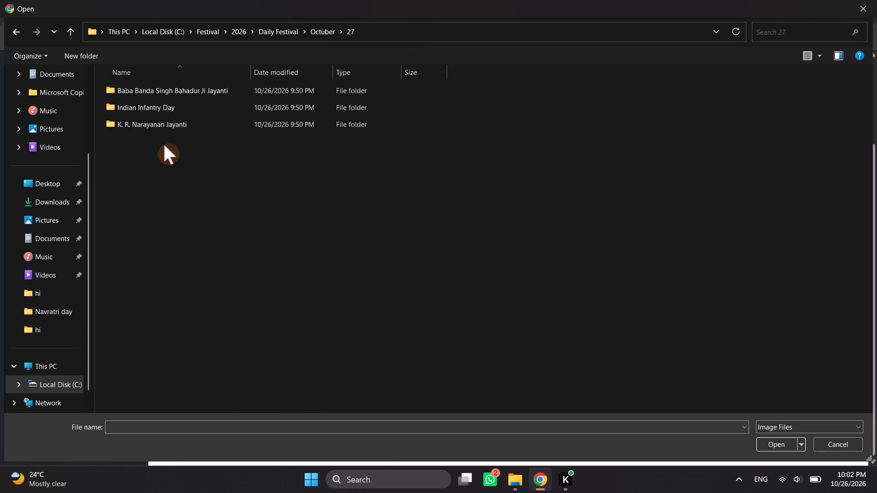
pyautogui.doubleClick(164, 128)
pyautogui.doubleClick(160, 101)
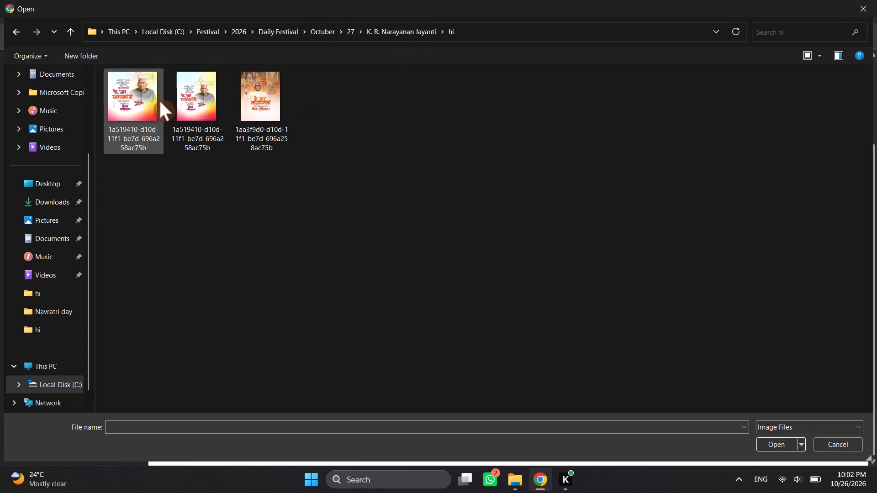
pyautogui.doubleClick(160, 101)
pyautogui.scroll(-4, 321, 269)
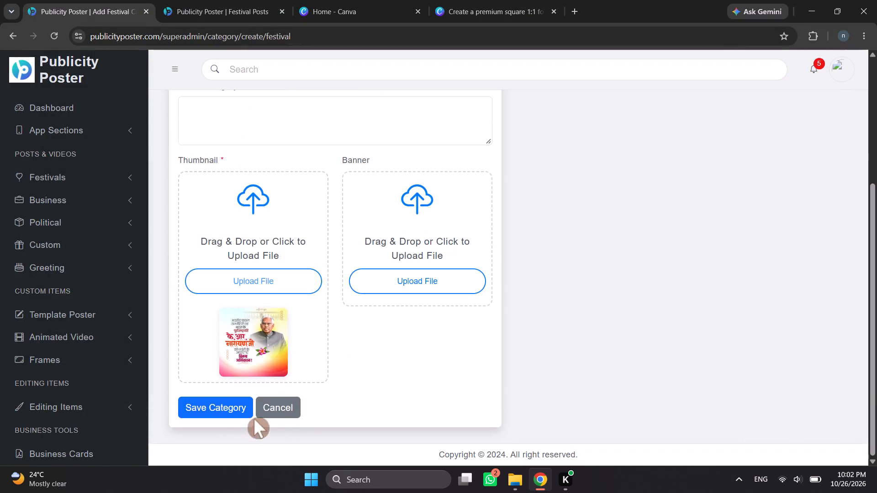
pyautogui.click(227, 407)
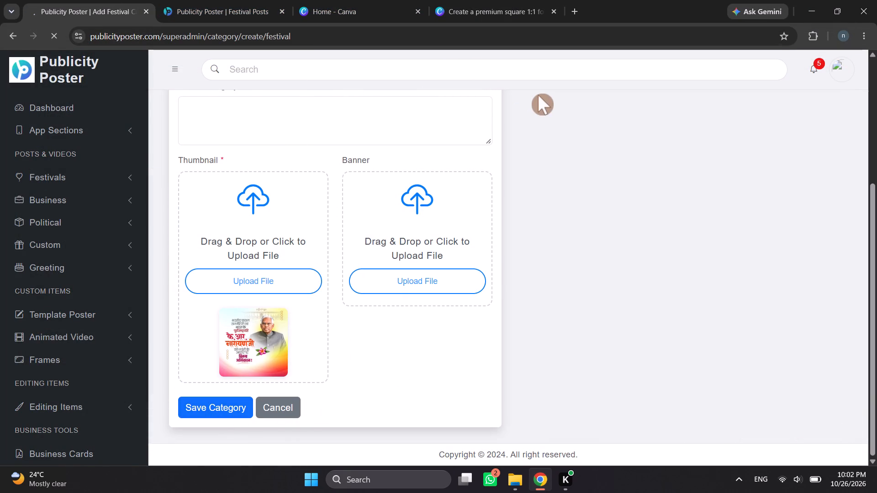
# Start a new festival post titled K. R. Narayanan Jayanti and assign it to the K. R. Narayanan Jayanti category.
pyautogui.scroll(3, 547, 115)
pyautogui.click(218, 0)
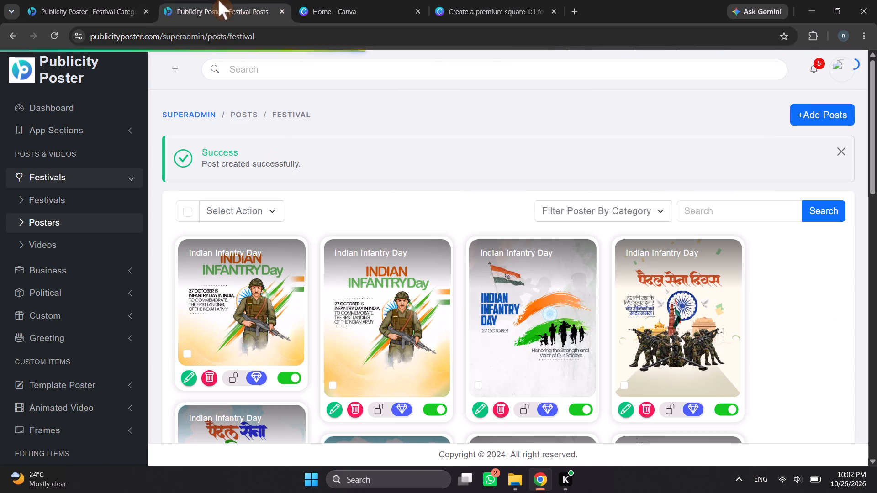
pyautogui.click(814, 112)
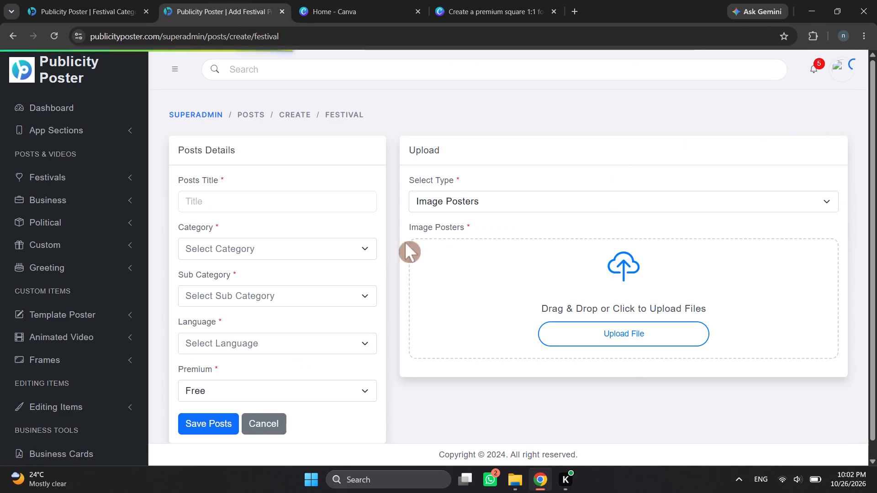
pyautogui.click(271, 197)
pyautogui.rightClick(271, 197)
pyautogui.click(296, 343)
pyautogui.click(250, 260)
pyautogui.click(249, 252)
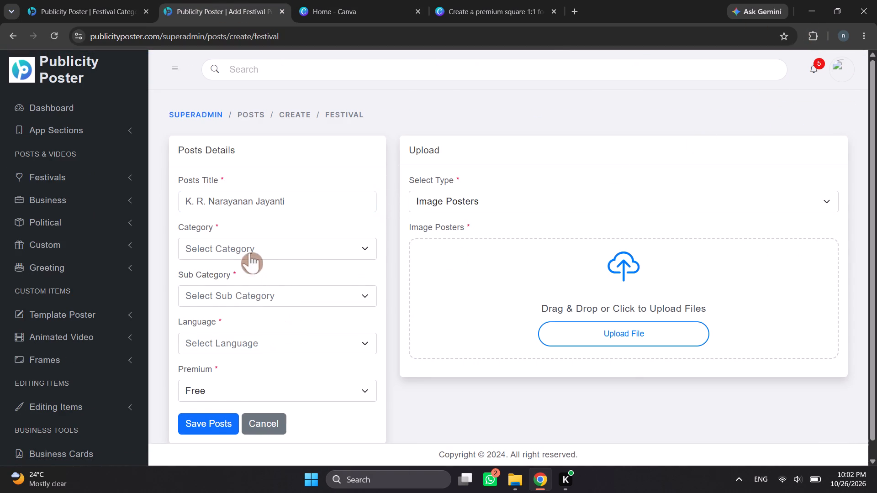
pyautogui.click(255, 273)
pyautogui.rightClick(255, 273)
pyautogui.click(288, 140)
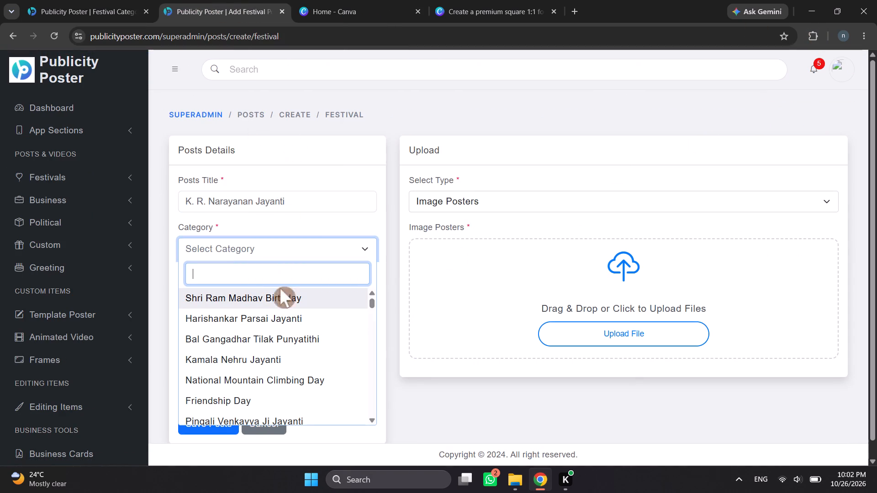
pyautogui.click(273, 298)
# Set the post's language to मराठी and its premium option to Paid.
pyautogui.click(247, 342)
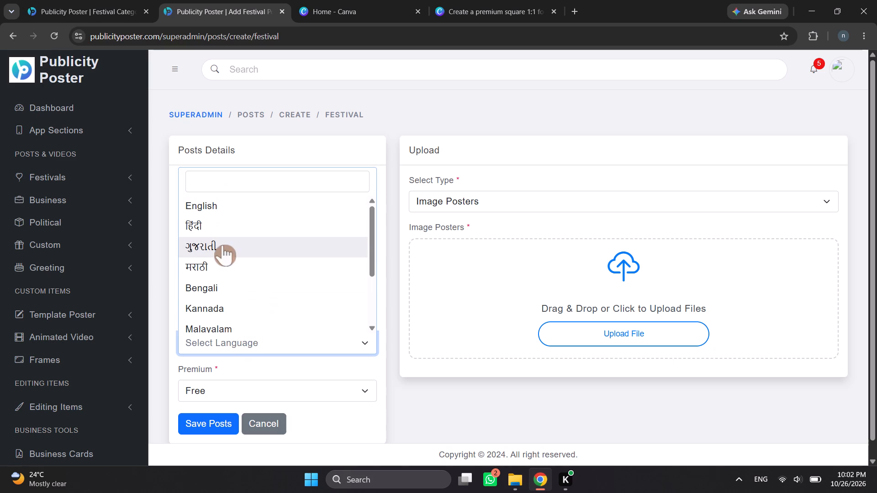
pyautogui.click(222, 258)
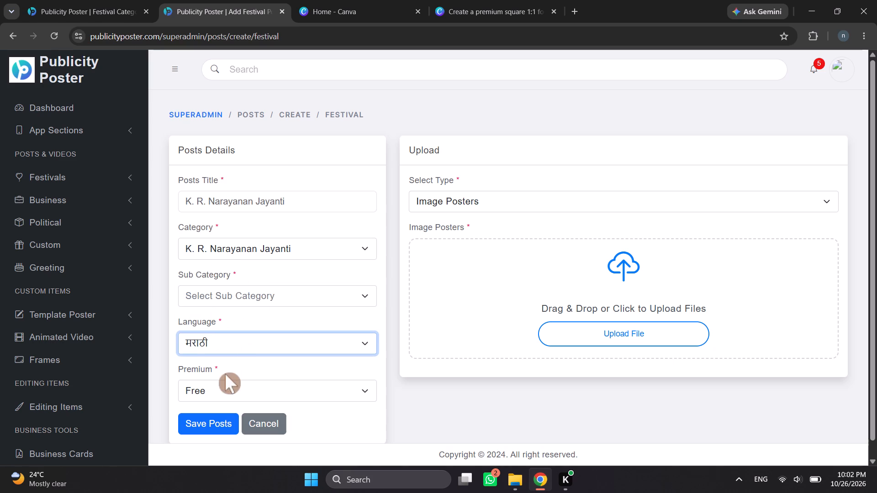
pyautogui.click(225, 374)
pyautogui.click(223, 389)
pyautogui.click(222, 371)
# Upload all three posters from the K. R. Narayanan Jayanti mr folder to the post and save it.
pyautogui.click(548, 330)
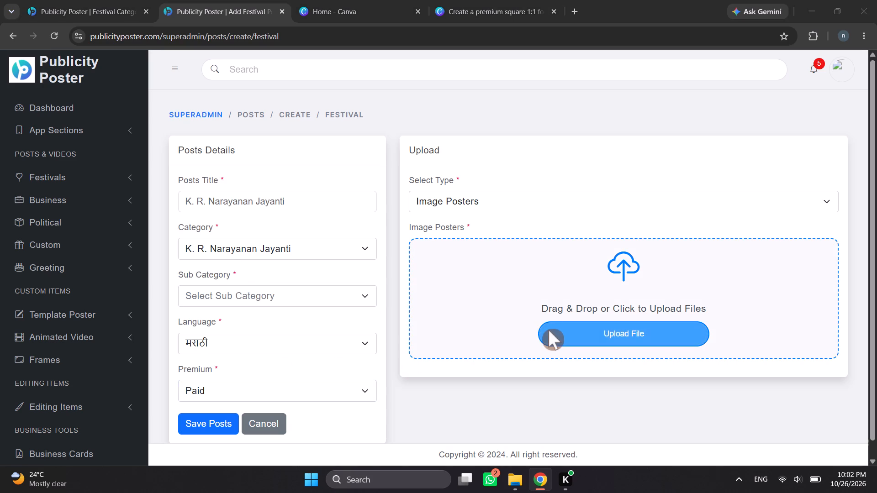
pyautogui.click(401, 29)
pyautogui.doubleClick(105, 125)
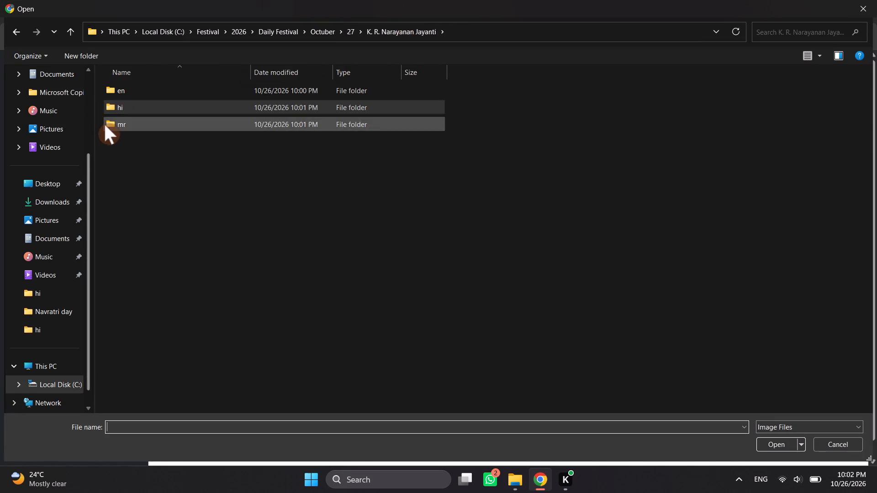
pyautogui.moveTo(557, 201); pyautogui.dragTo(0, 100)
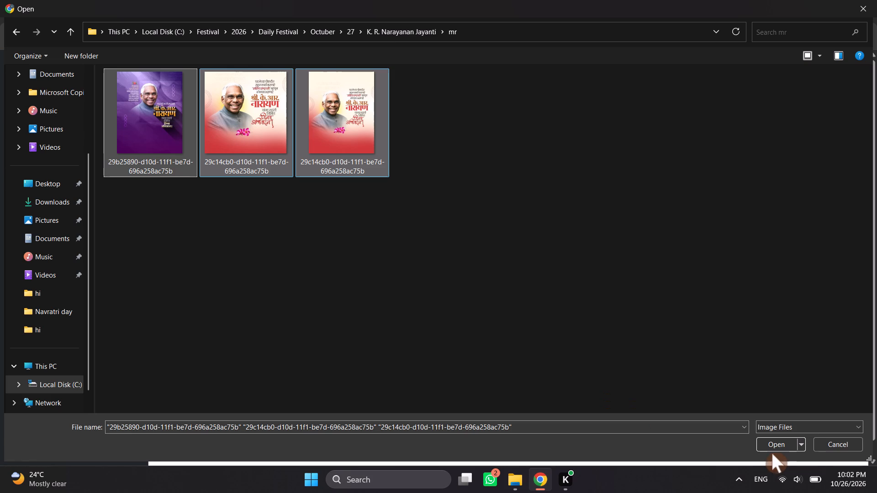
pyautogui.click(772, 452)
pyautogui.click(771, 449)
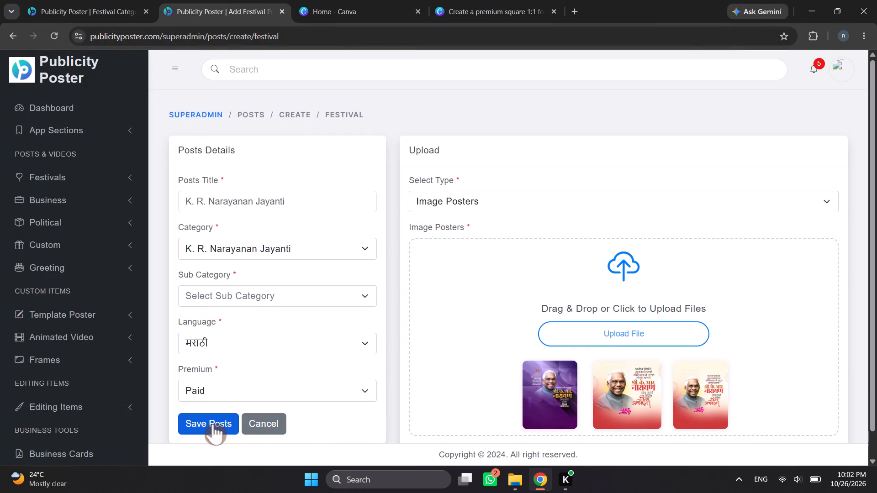
pyautogui.click(213, 424)
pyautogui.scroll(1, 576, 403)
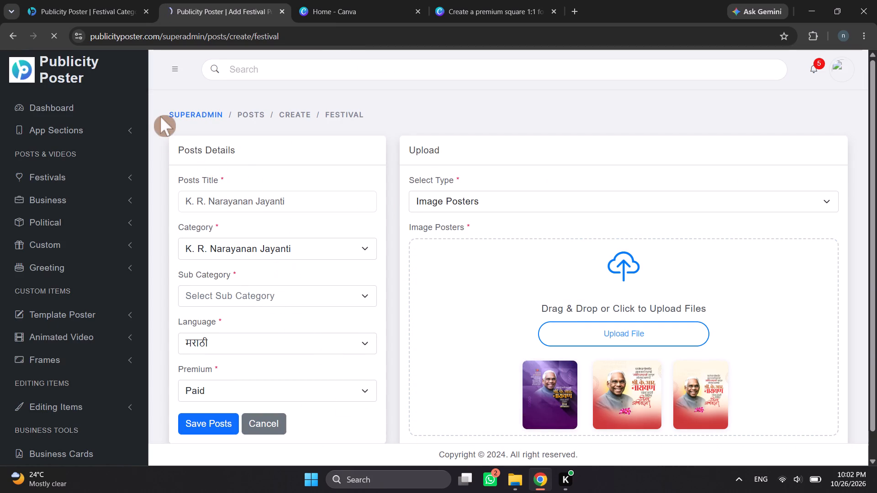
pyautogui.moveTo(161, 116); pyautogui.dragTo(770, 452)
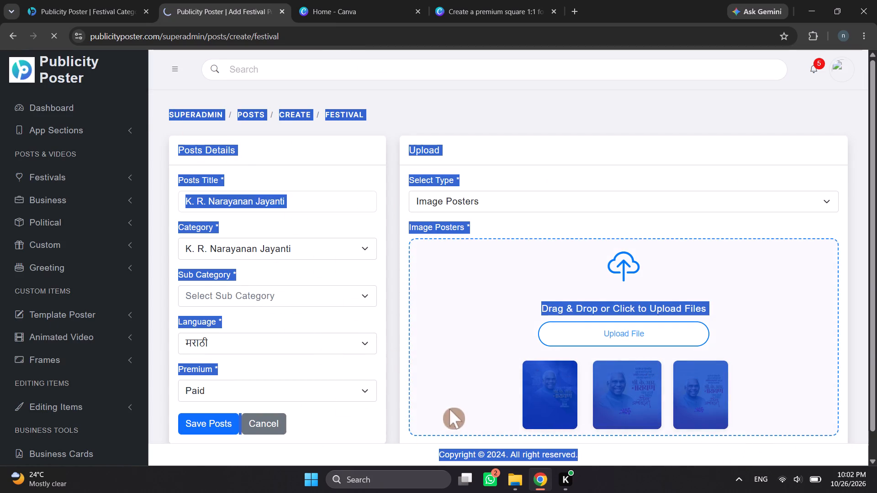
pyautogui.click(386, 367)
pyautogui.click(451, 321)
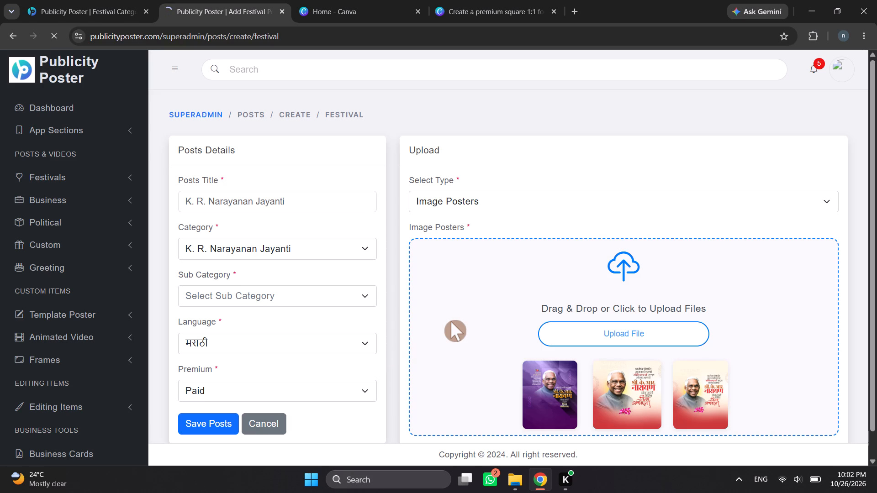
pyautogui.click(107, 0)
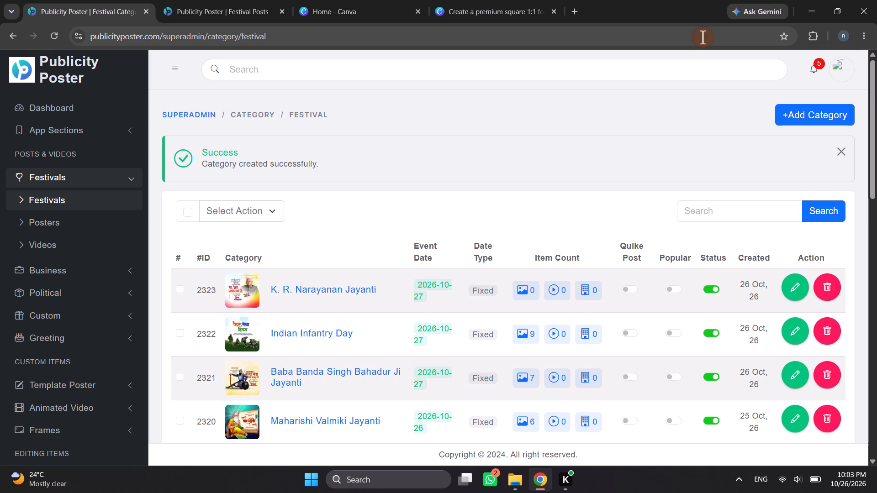
# Start another festival post titled K. R. Narayanan Jayanti and assign it to the K. R. Narayanan Jayanti category.
pyautogui.click(162, 0)
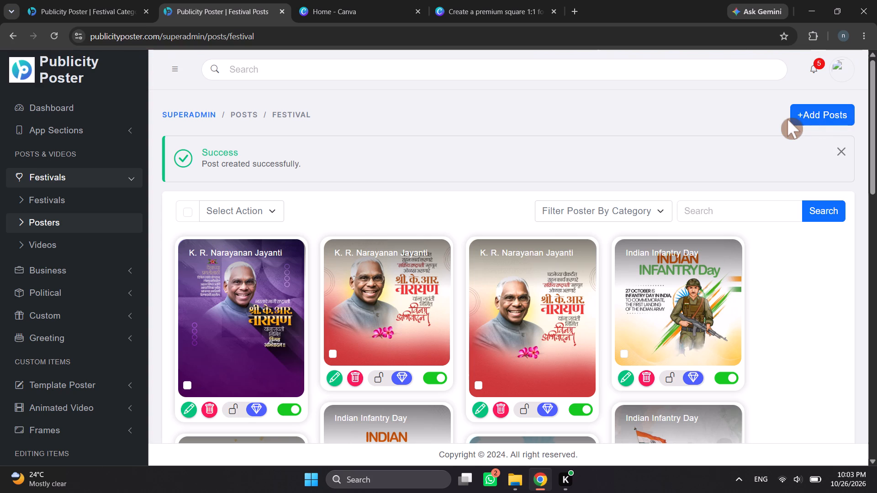
pyautogui.click(824, 108)
pyautogui.click(270, 205)
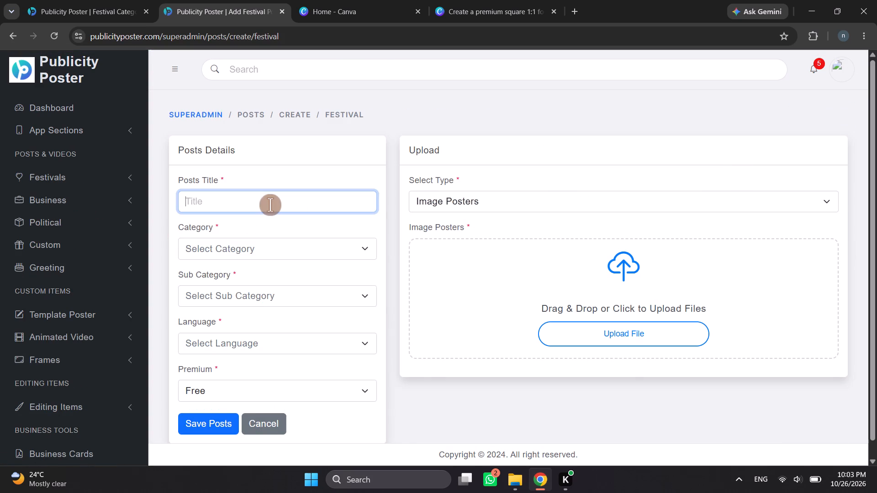
pyautogui.rightClick(270, 205)
pyautogui.click(327, 341)
pyautogui.click(270, 246)
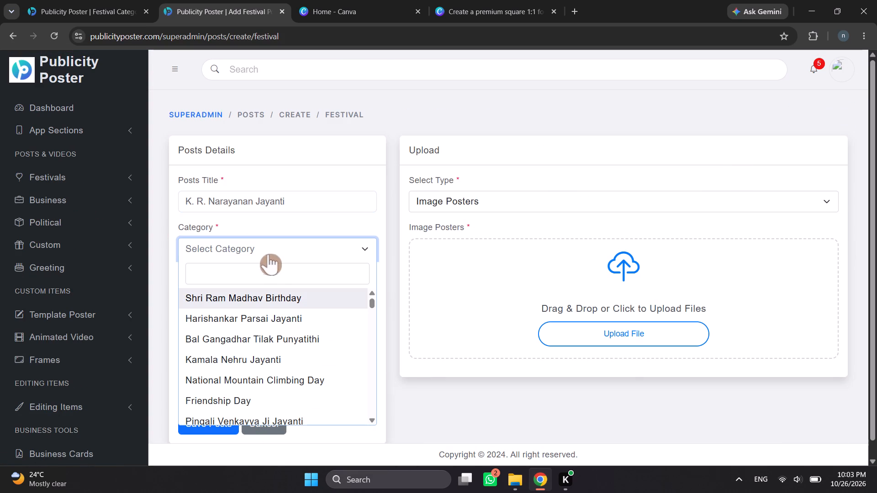
pyautogui.click(268, 277)
pyautogui.rightClick(267, 278)
pyautogui.click(284, 151)
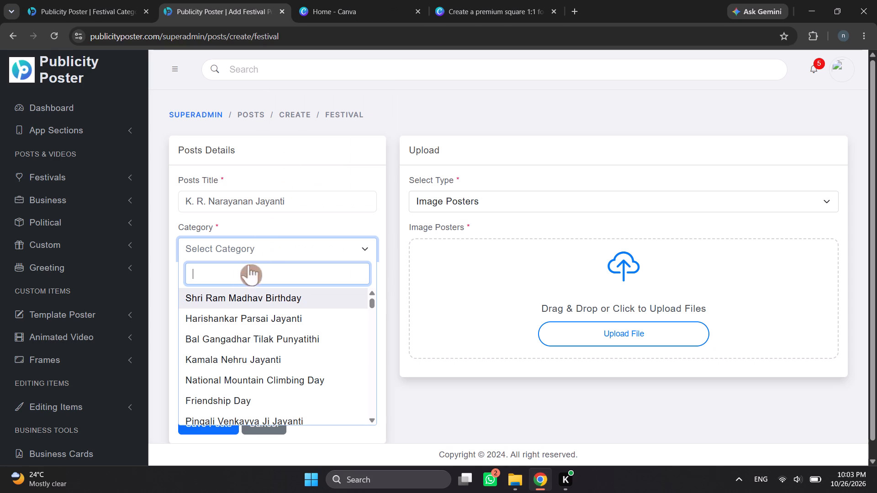
pyautogui.click(245, 304)
# Set the post's language to हिंदी and its premium option to Paid.
pyautogui.click(231, 334)
pyautogui.click(205, 225)
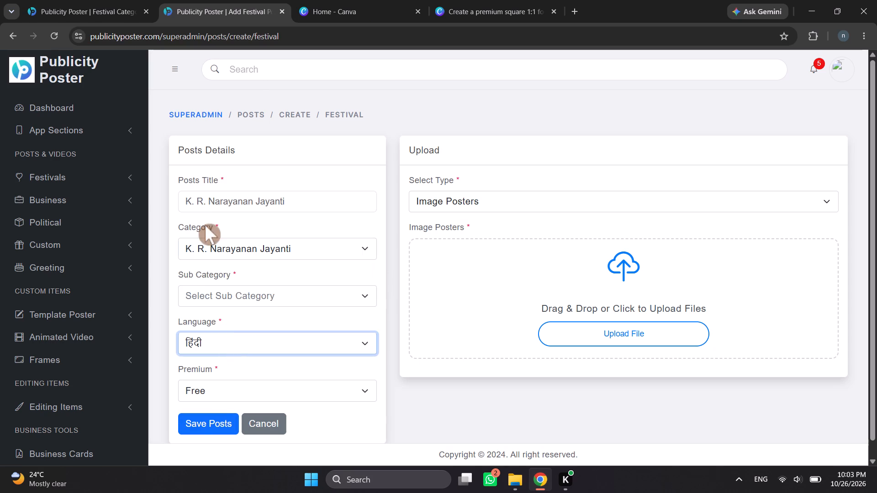
pyautogui.click(221, 388)
pyautogui.click(218, 376)
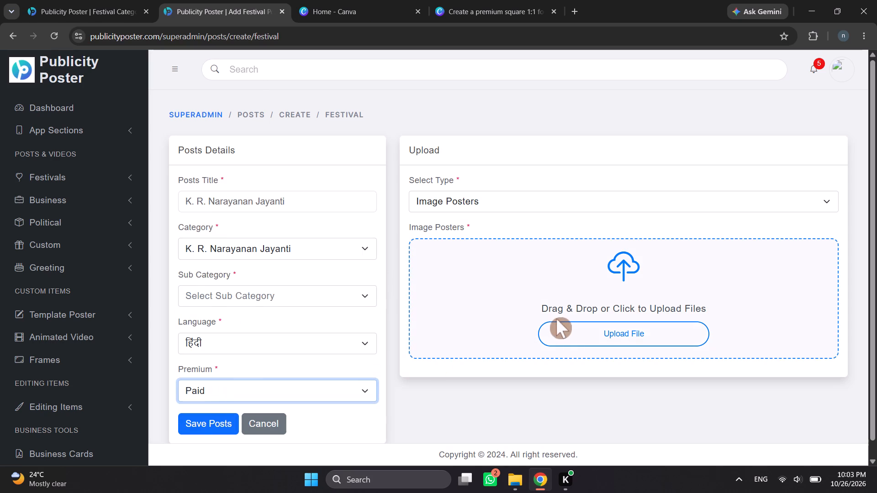
# Upload all three posters from the K. R. Narayanan Jayanti hi folder to the post and save it.
pyautogui.click(565, 329)
pyautogui.click(394, 32)
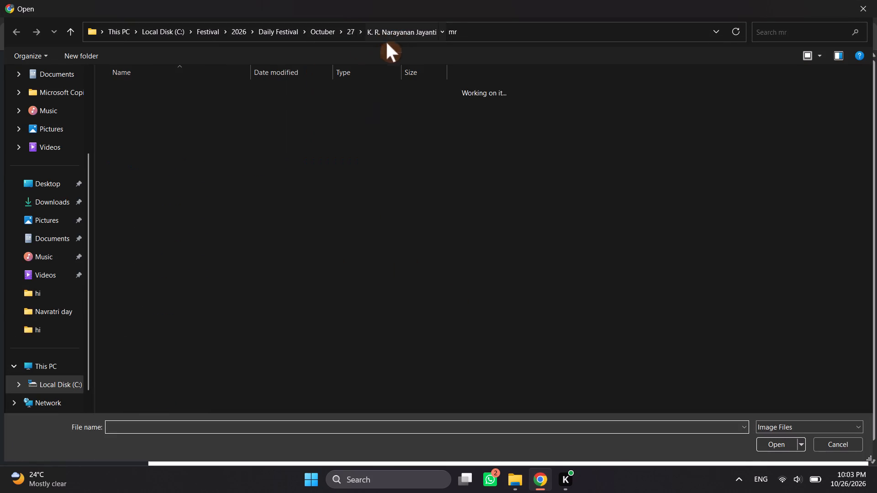
pyautogui.doubleClick(251, 114)
pyautogui.moveTo(619, 178); pyautogui.dragTo(44, 113)
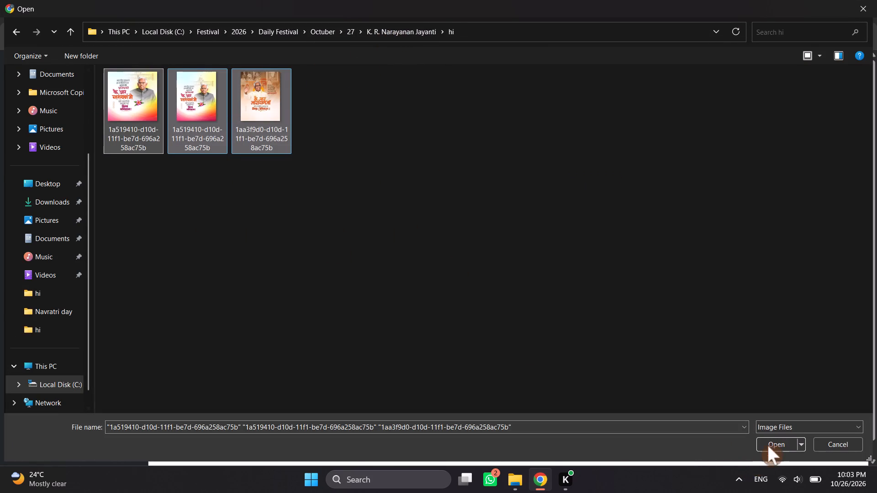
pyautogui.click(768, 441)
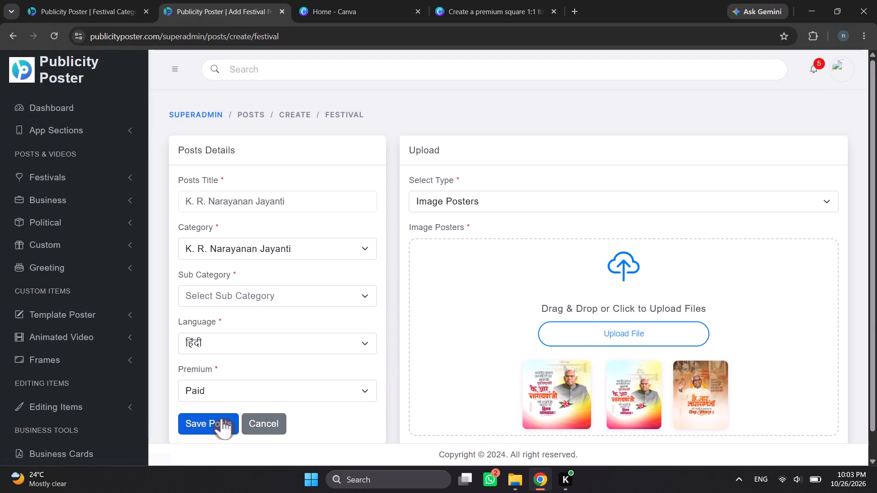
pyautogui.click(222, 418)
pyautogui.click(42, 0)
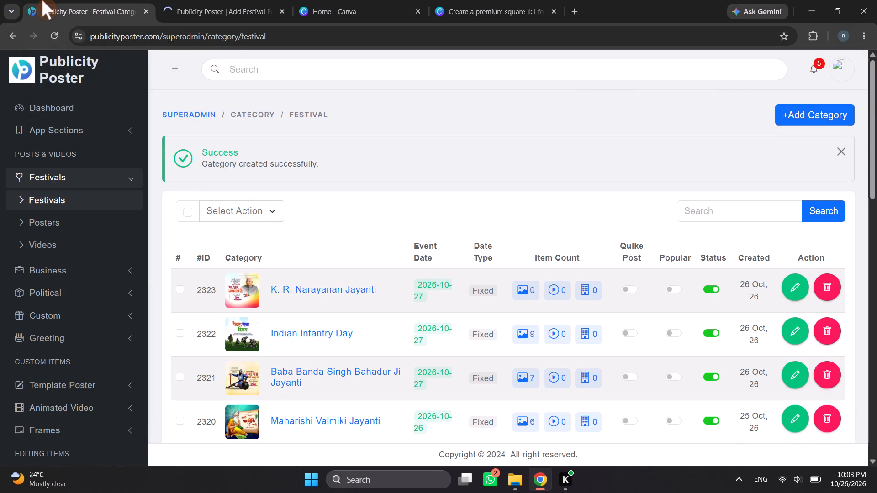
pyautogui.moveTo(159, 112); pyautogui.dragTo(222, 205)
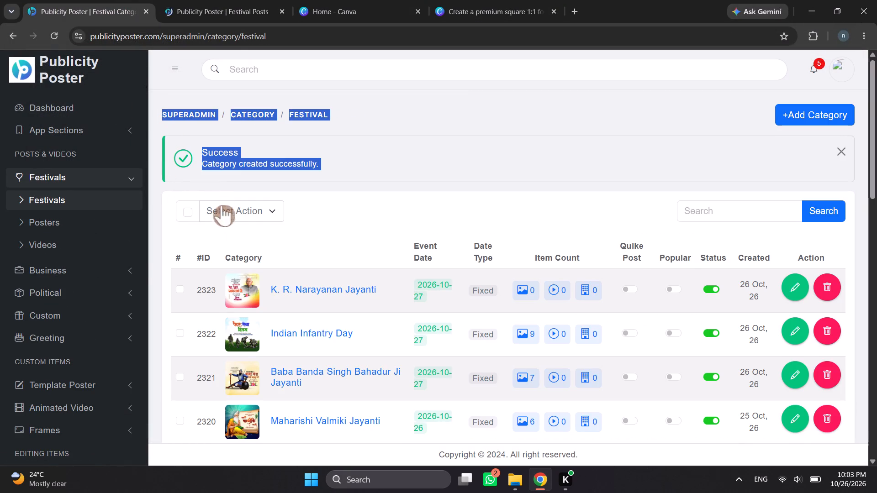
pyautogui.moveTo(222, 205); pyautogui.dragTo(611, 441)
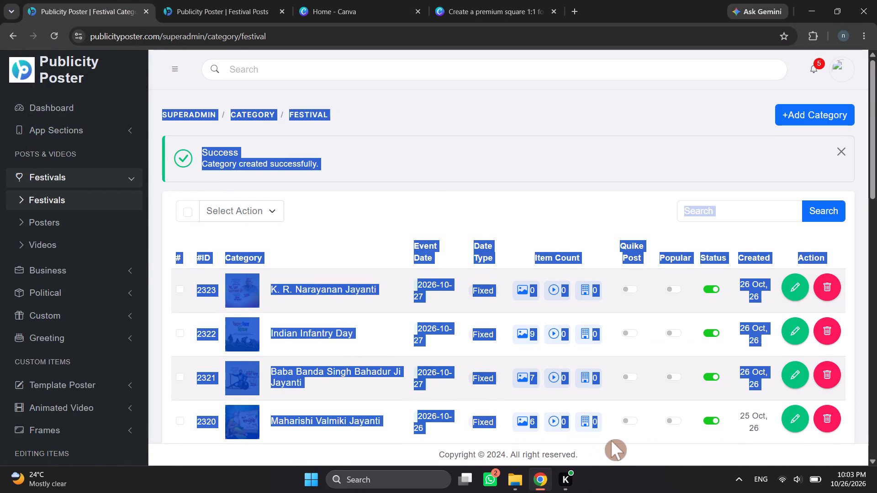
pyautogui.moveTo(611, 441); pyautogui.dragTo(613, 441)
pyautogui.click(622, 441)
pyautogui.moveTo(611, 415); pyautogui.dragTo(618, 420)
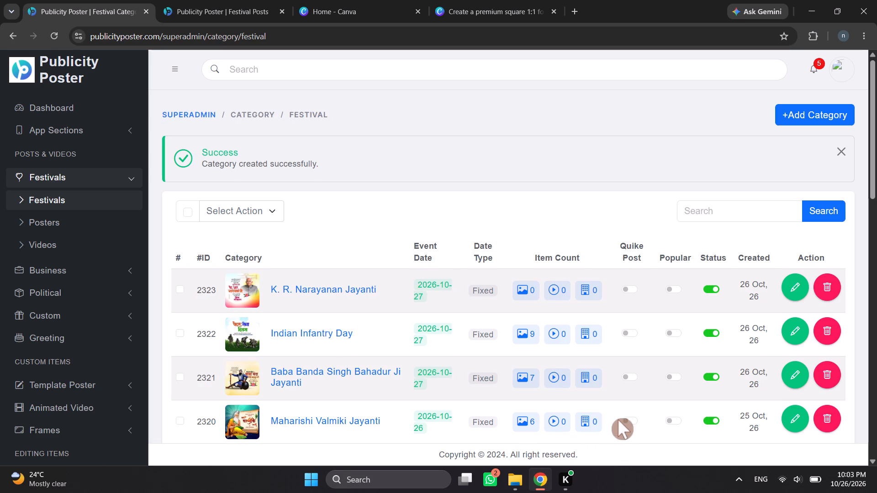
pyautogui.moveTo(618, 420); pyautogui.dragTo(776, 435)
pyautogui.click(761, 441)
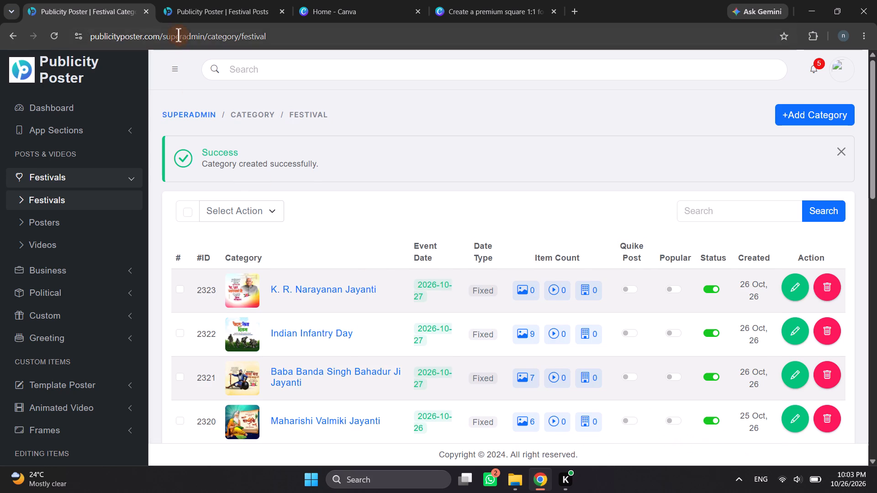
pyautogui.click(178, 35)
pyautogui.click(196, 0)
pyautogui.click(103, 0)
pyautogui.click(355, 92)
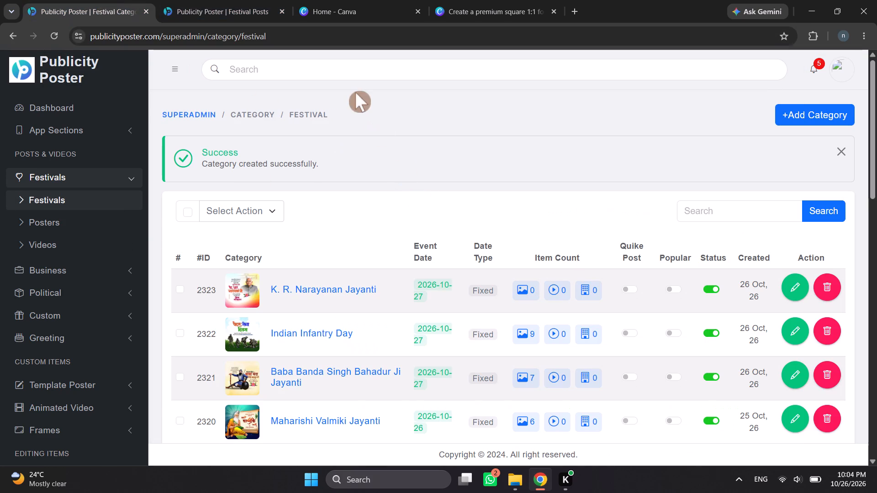
# Start a third festival post titled K. R. Narayanan Jayanti and assign it to the K. R. Narayanan Jayanti category.
pyautogui.click(236, 0)
pyautogui.click(796, 115)
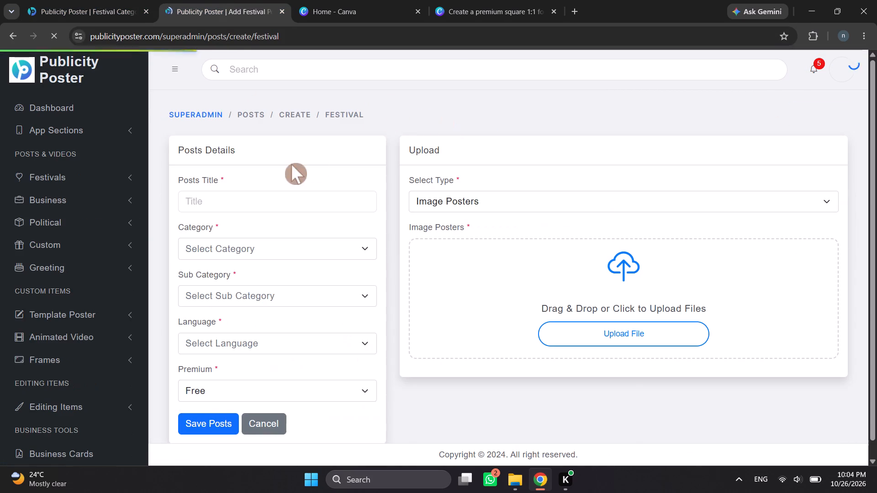
pyautogui.click(263, 201)
pyautogui.rightClick(263, 201)
pyautogui.click(302, 341)
pyautogui.click(258, 260)
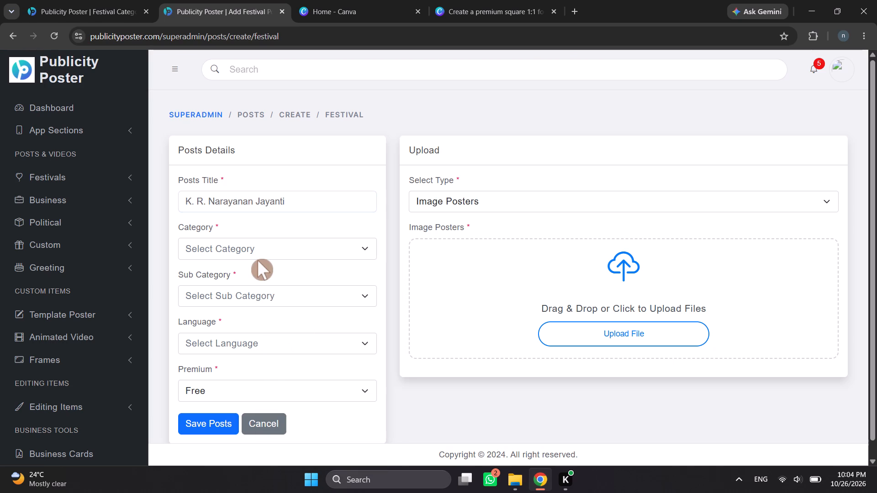
pyautogui.click(259, 243)
pyautogui.click(284, 279)
pyautogui.rightClick(284, 279)
pyautogui.click(306, 159)
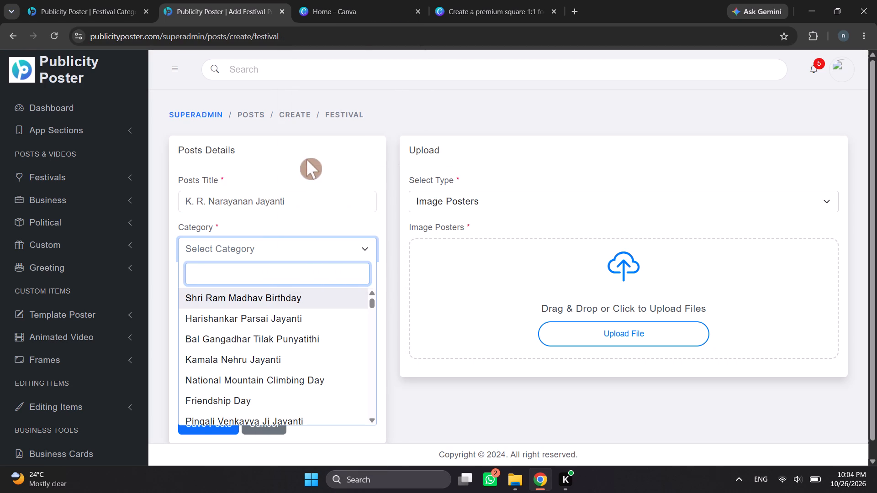
pyautogui.click(278, 289)
# Set the post's language to हिंदी and its premium option to Paid.
pyautogui.click(277, 346)
pyautogui.click(225, 219)
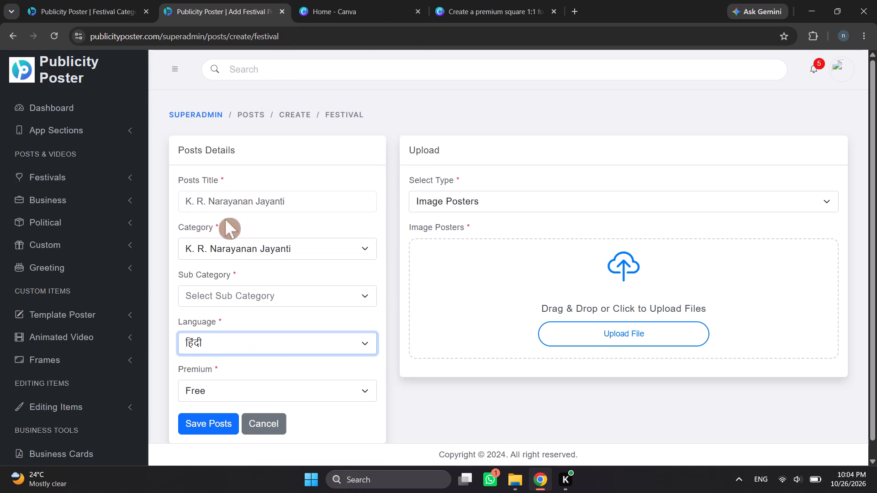
pyautogui.click(257, 343)
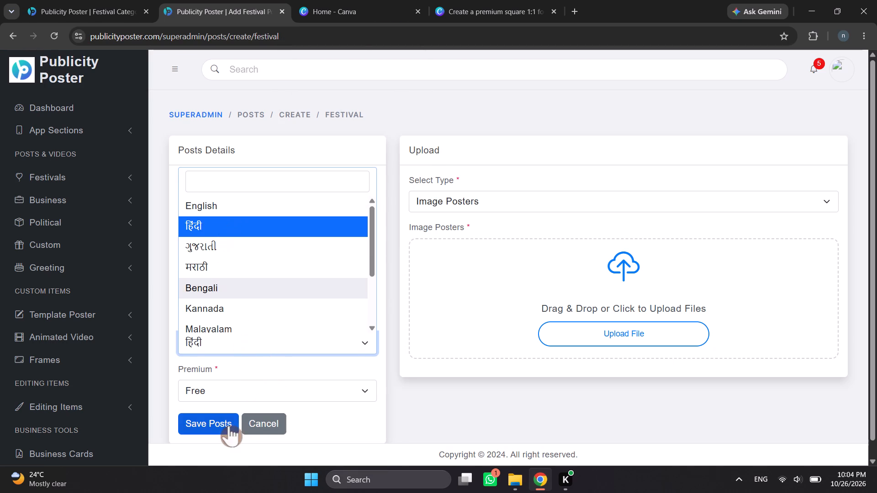
pyautogui.click(225, 379)
pyautogui.click(230, 392)
pyautogui.click(218, 363)
# Add all three posters from the K. R. Narayanan Jayanti en folder to the post.
pyautogui.click(588, 304)
pyautogui.click(585, 341)
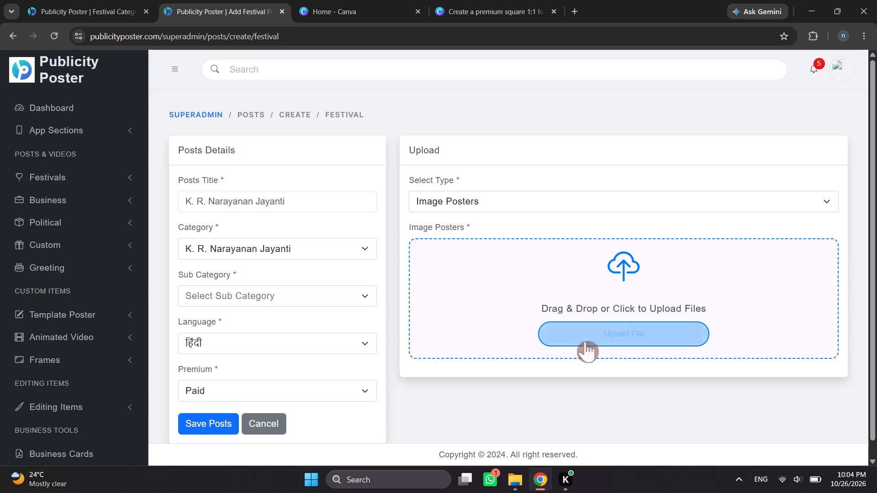
pyautogui.click(420, 37)
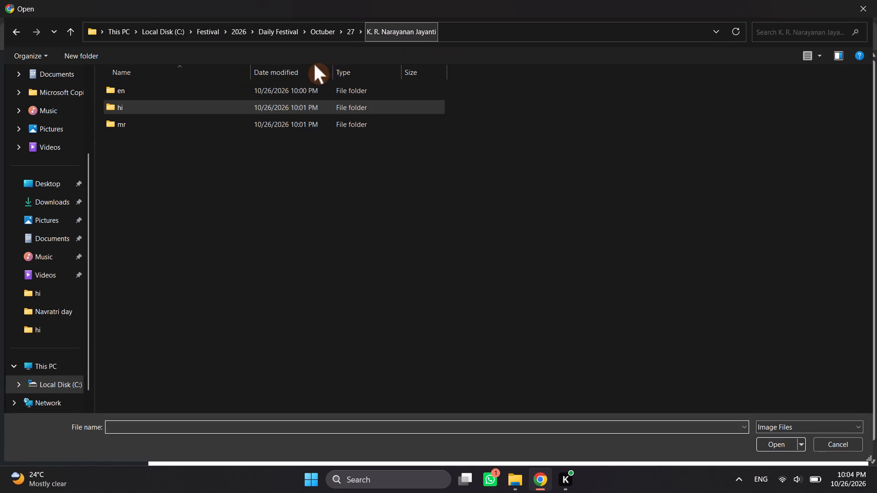
pyautogui.doubleClick(286, 83)
pyautogui.moveTo(602, 164); pyautogui.dragTo(88, 120)
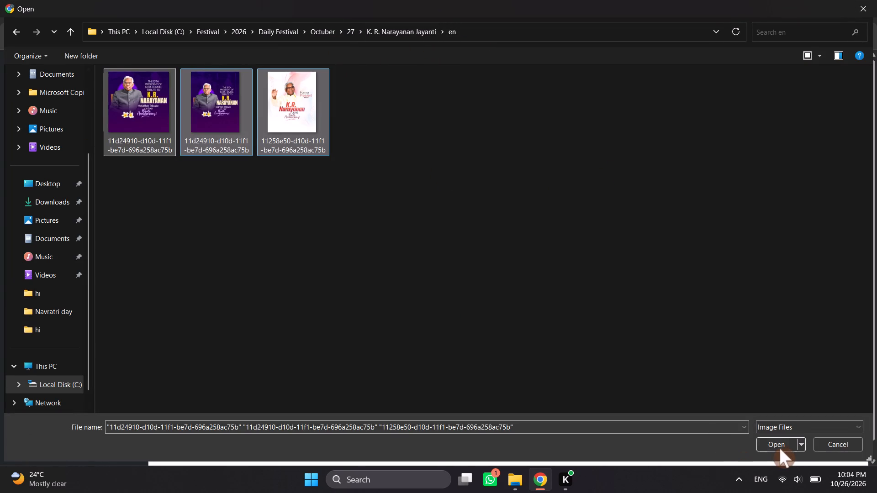
pyautogui.click(771, 445)
# Change the post's language to English and save the post.
pyautogui.click(252, 343)
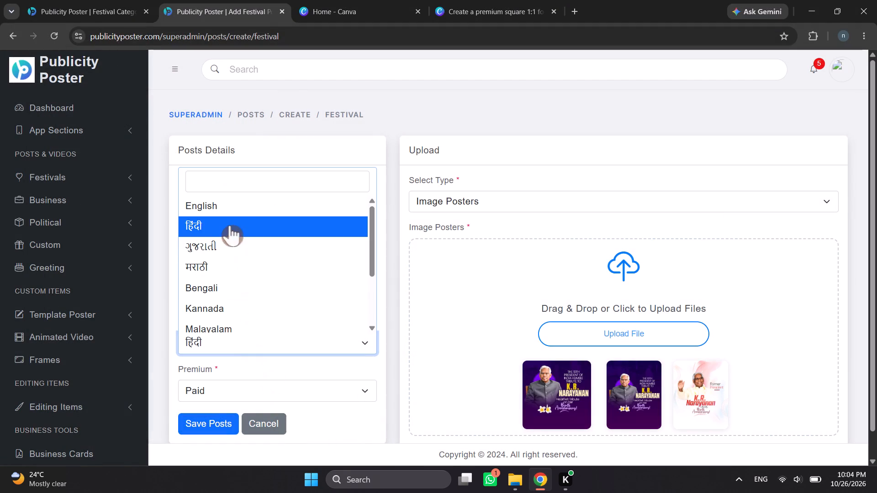
pyautogui.click(230, 204)
pyautogui.click(217, 417)
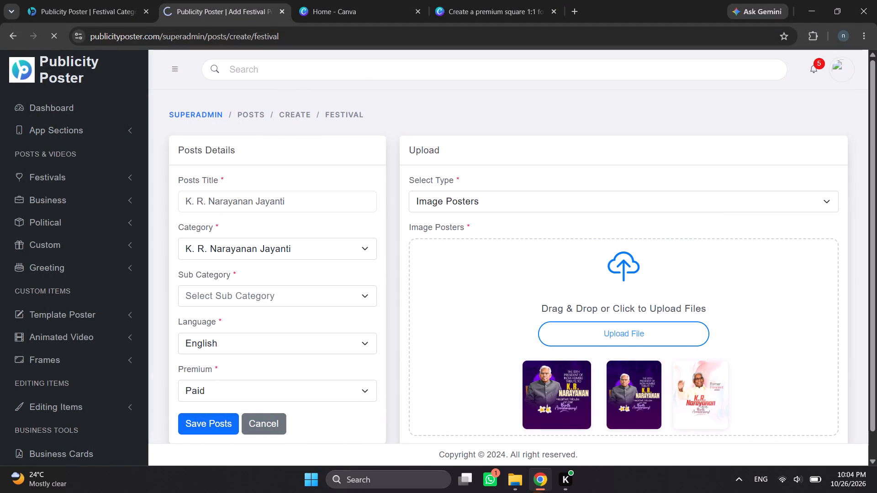
# In File Explorer, copy the name of the Yashvantrao Holkar folder inside the Octuber 28 folder.
pyautogui.click(522, 482)
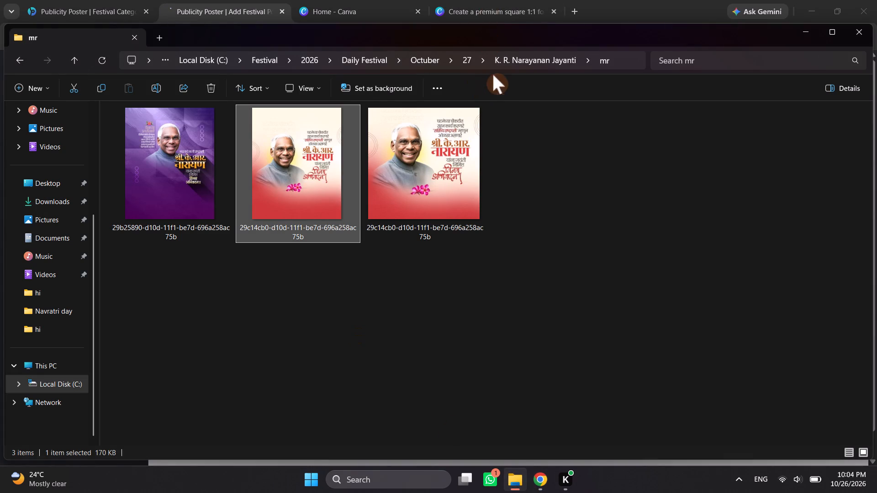
pyautogui.click(512, 63)
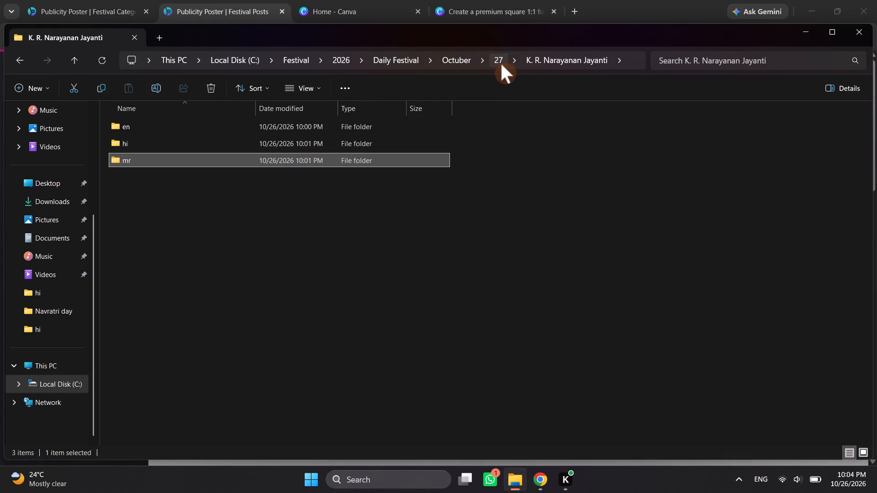
pyautogui.click(502, 63)
pyautogui.click(458, 56)
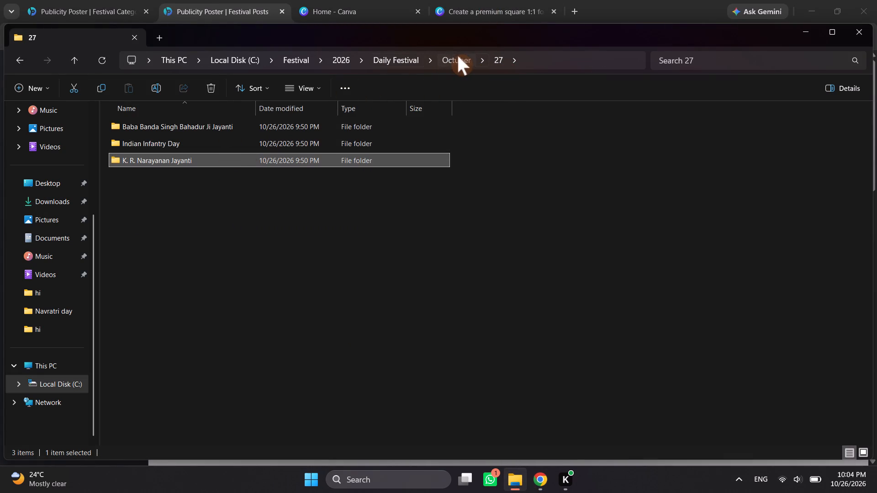
pyautogui.doubleClick(149, 245)
pyautogui.click(141, 130)
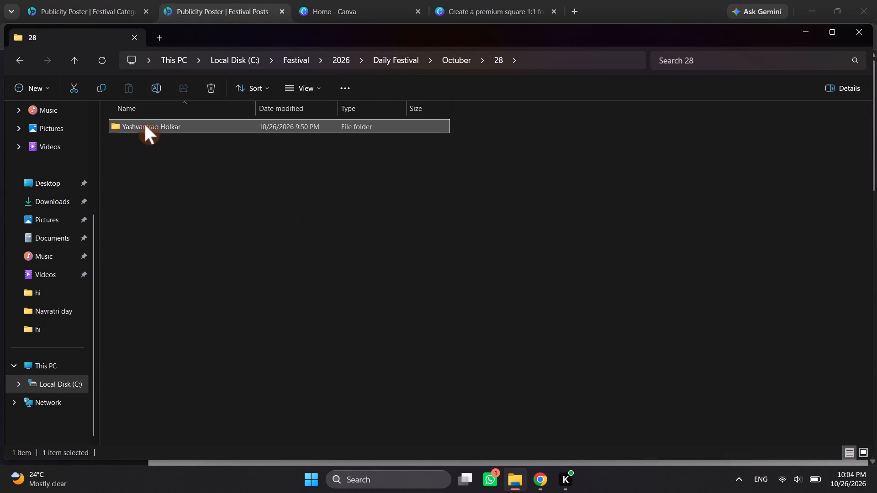
pyautogui.click(159, 90)
pyautogui.rightClick(158, 126)
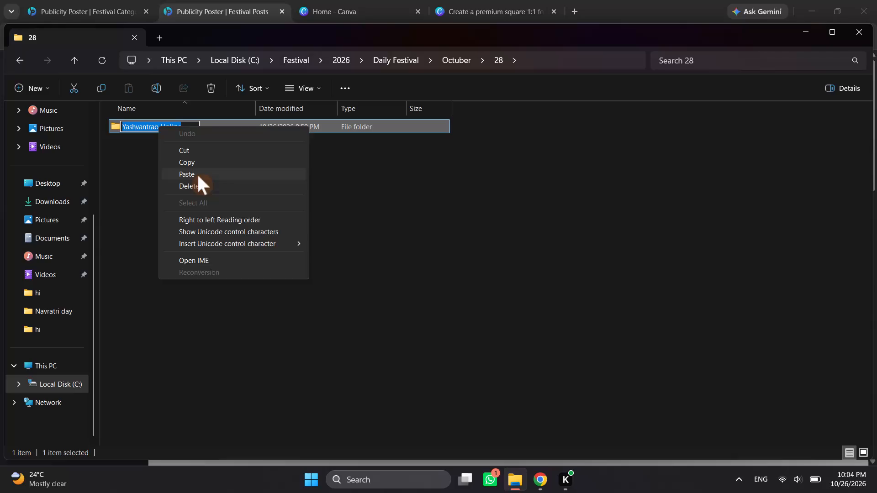
pyautogui.click(197, 165)
pyautogui.click(175, 161)
# Crop the light-background Yashwantrao Holkar portrait poster from the en folder to a square, adjusting its vertical framing.
pyautogui.doubleClick(187, 127)
pyautogui.doubleClick(187, 127)
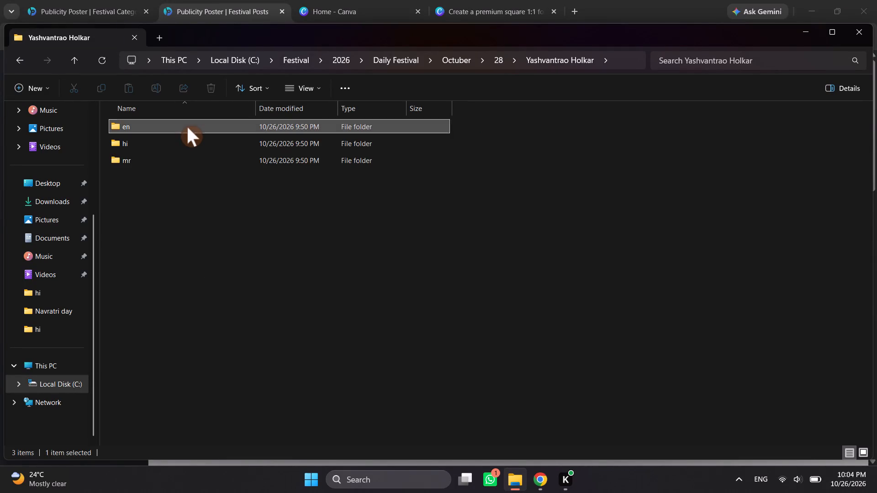
pyautogui.scroll(14, 309, 340)
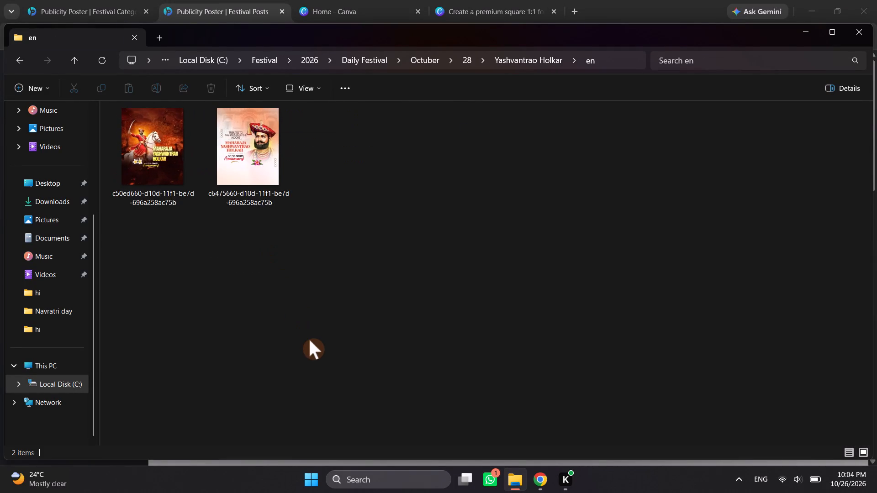
pyautogui.scroll(18, 309, 340)
pyautogui.doubleClick(288, 217)
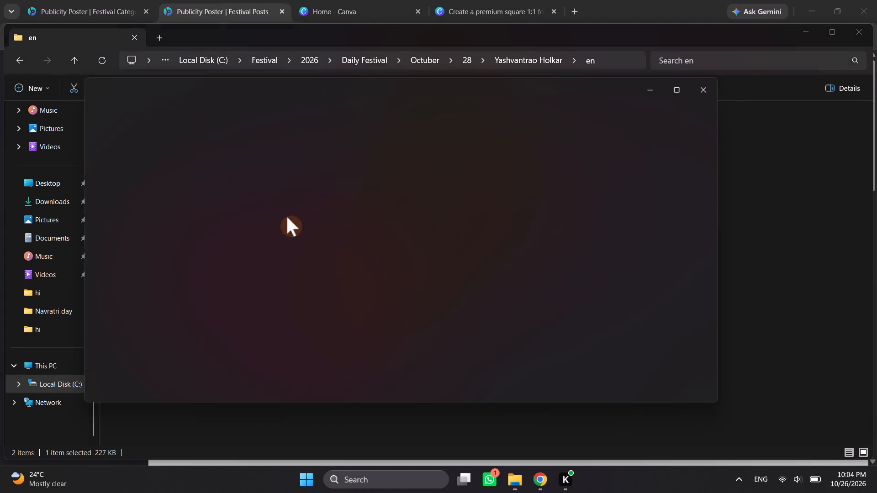
pyautogui.click(95, 79)
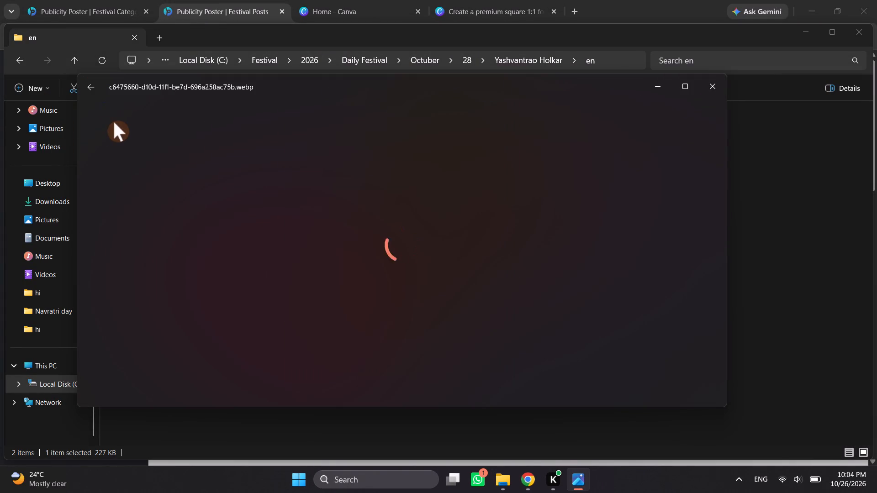
pyautogui.click(405, 396)
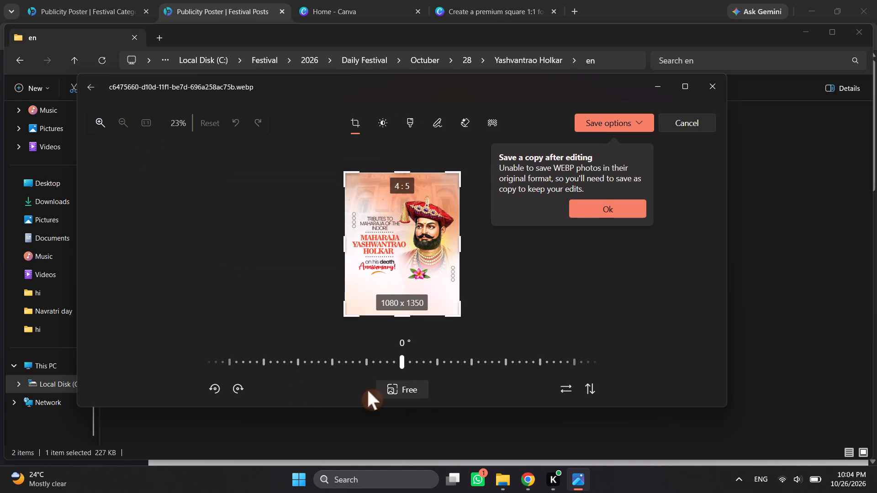
pyautogui.click(206, 349)
pyautogui.moveTo(423, 242); pyautogui.dragTo(423, 237)
# Save the square crop as a .jpg copy in the 28 > Yashvantrao Holkar > en folder and close the photo.
pyautogui.click(629, 126)
pyautogui.click(617, 153)
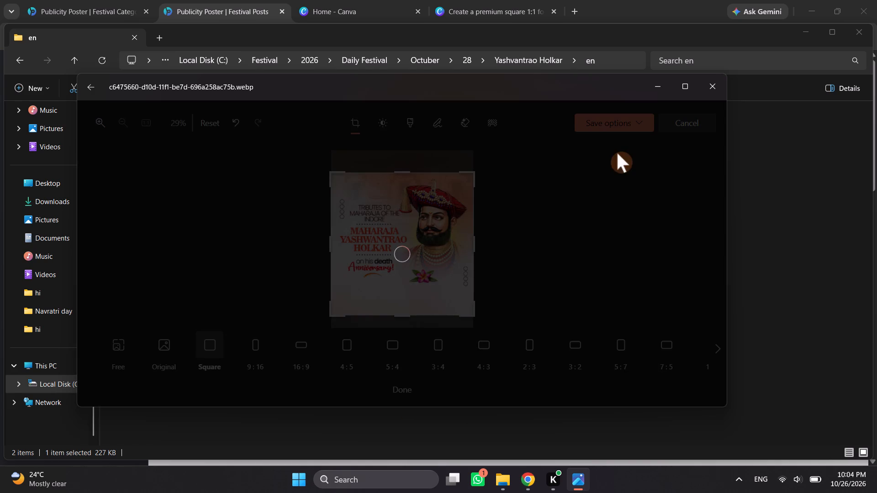
pyautogui.click(254, 110)
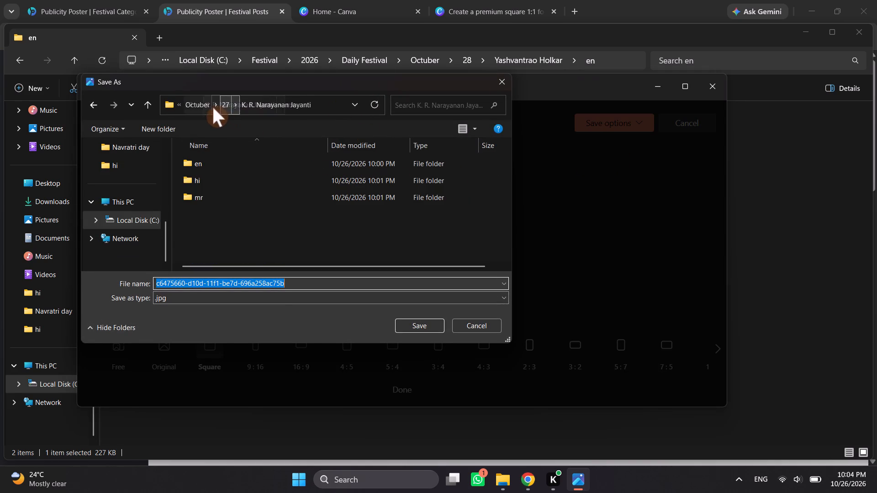
pyautogui.click(226, 105)
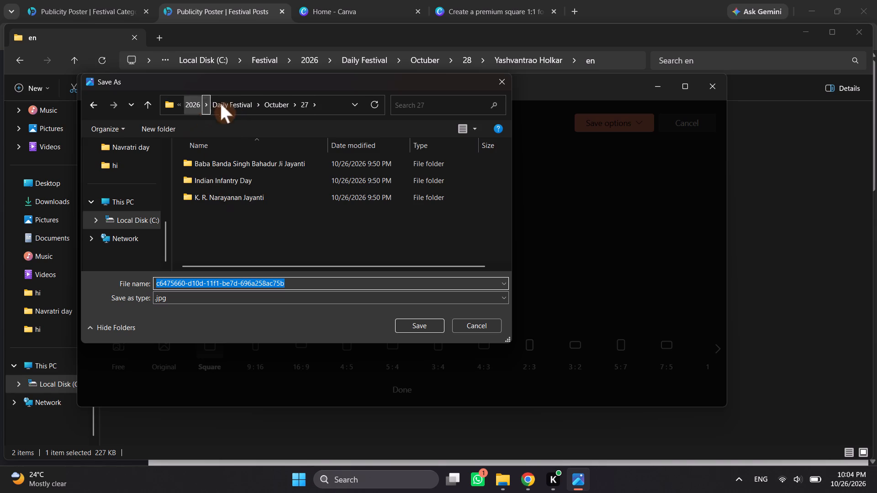
pyautogui.click(278, 100)
pyautogui.scroll(-4, 210, 257)
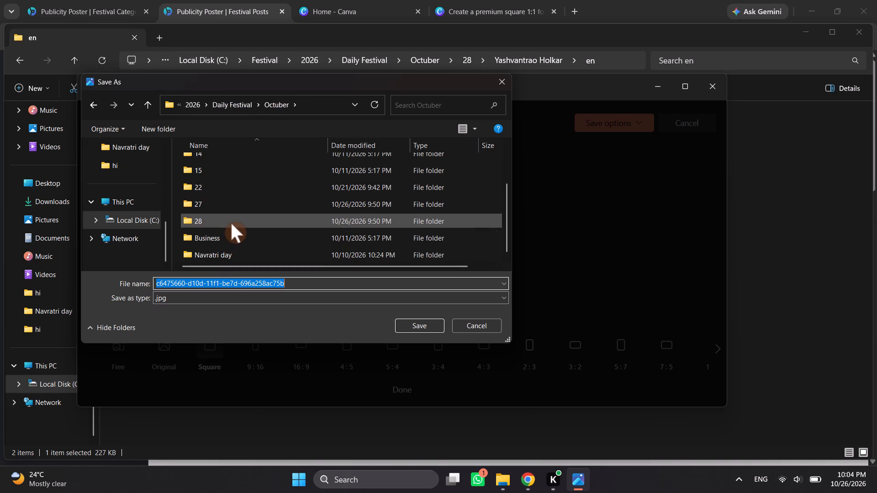
pyautogui.doubleClick(231, 223)
pyautogui.doubleClick(231, 159)
pyautogui.doubleClick(231, 159)
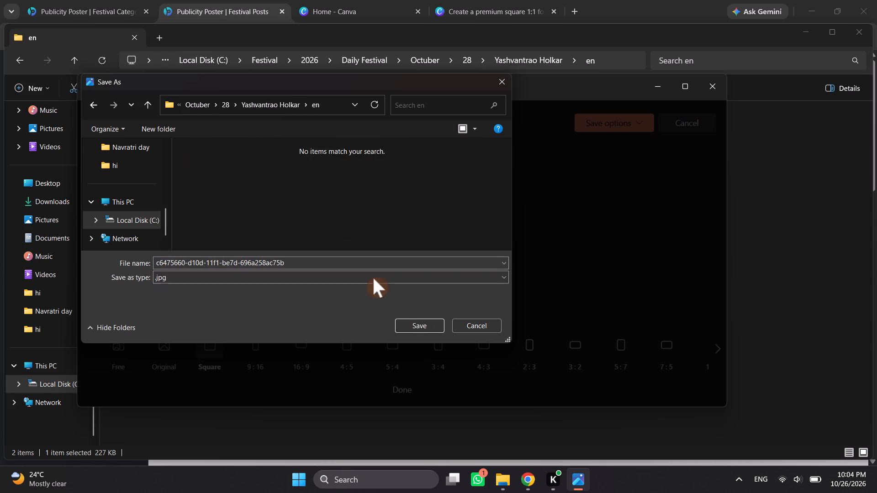
pyautogui.click(408, 322)
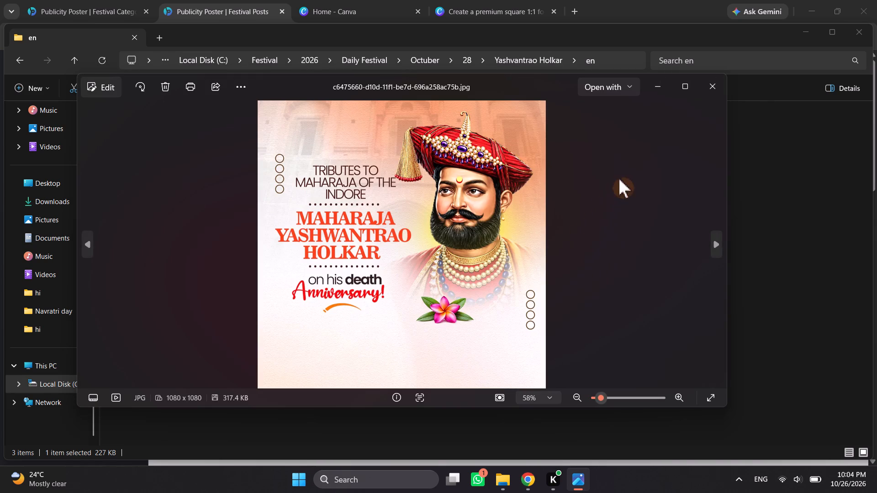
pyautogui.click(700, 88)
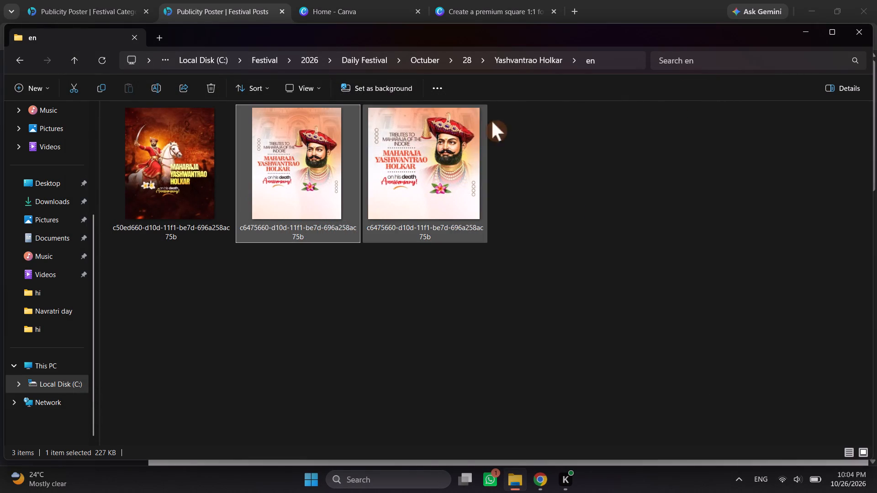
# Crop the yellow and white poster from the Yashvantrao Holkar hi folder to a 1080 x 1080 square.
pyautogui.click(532, 59)
pyautogui.doubleClick(252, 139)
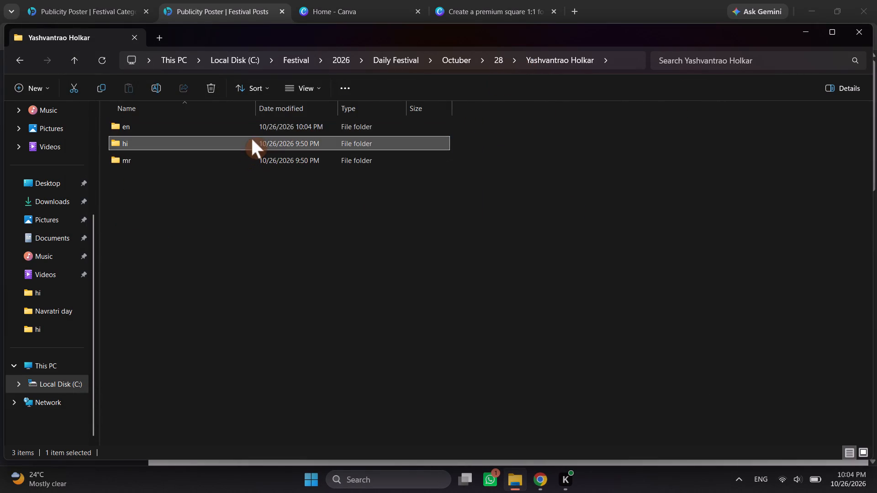
pyautogui.scroll(8, 269, 292)
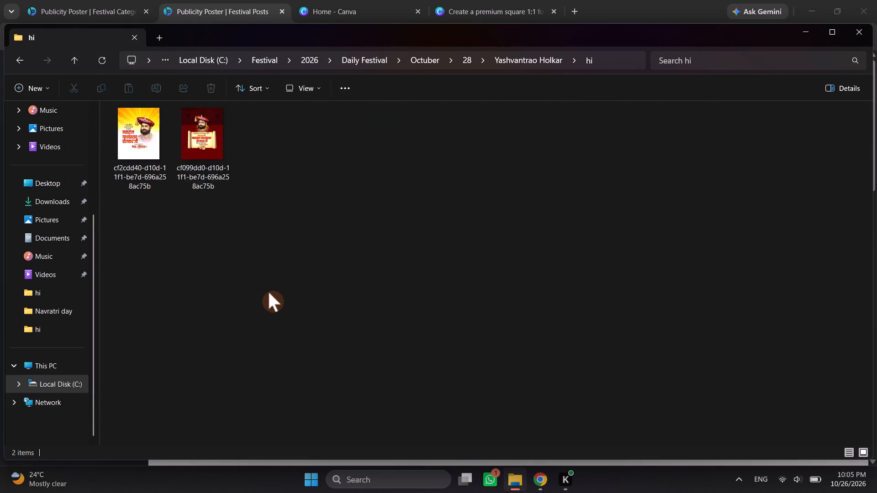
pyautogui.scroll(20, 269, 292)
pyautogui.scroll(3, 269, 292)
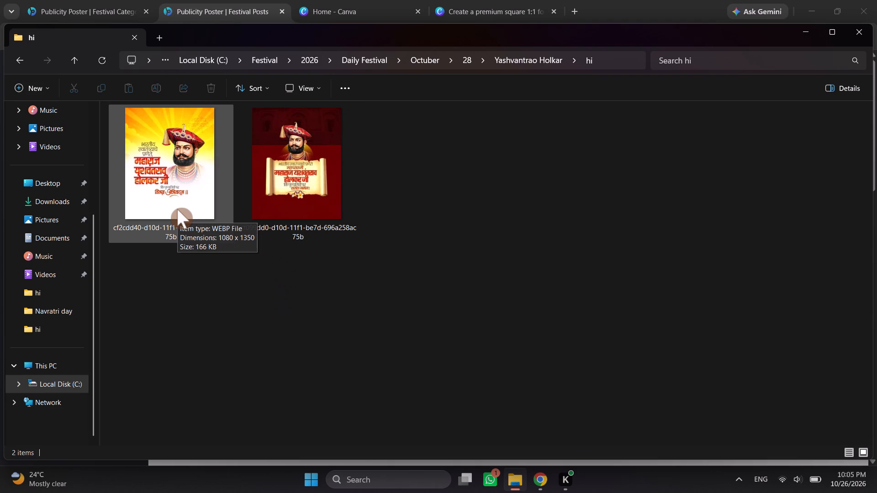
pyautogui.doubleClick(177, 209)
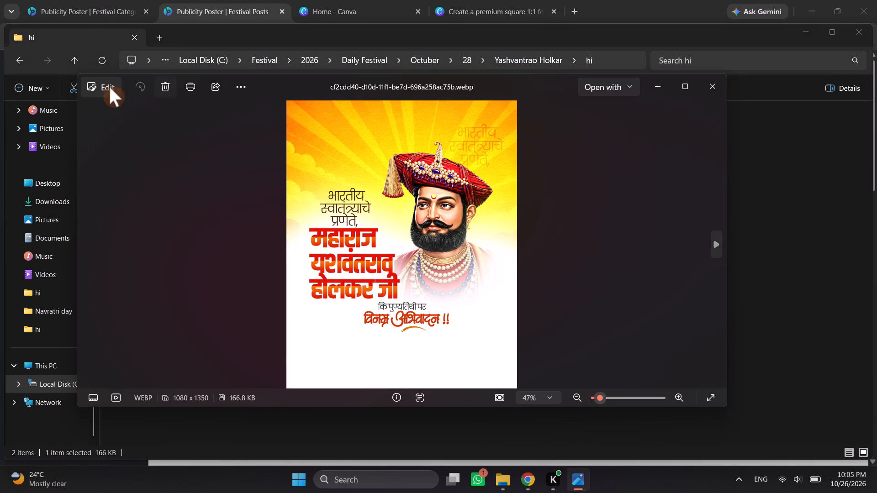
pyautogui.click(109, 87)
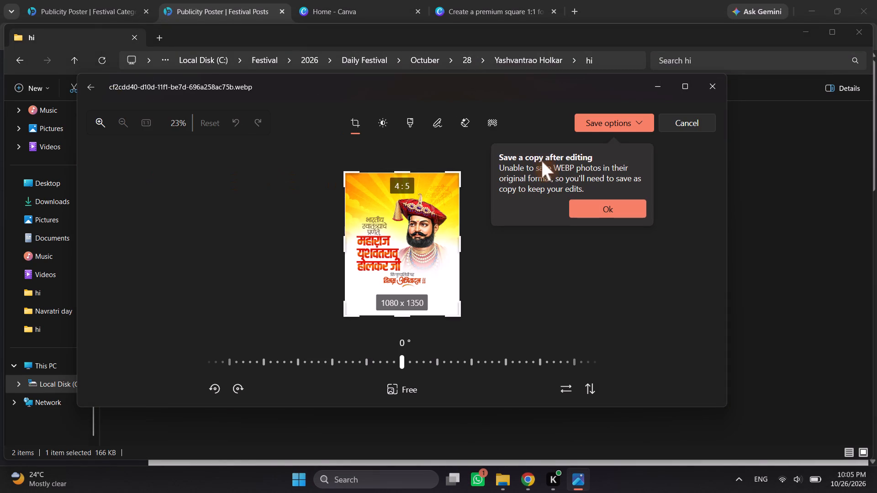
pyautogui.click(584, 122)
pyautogui.click(385, 394)
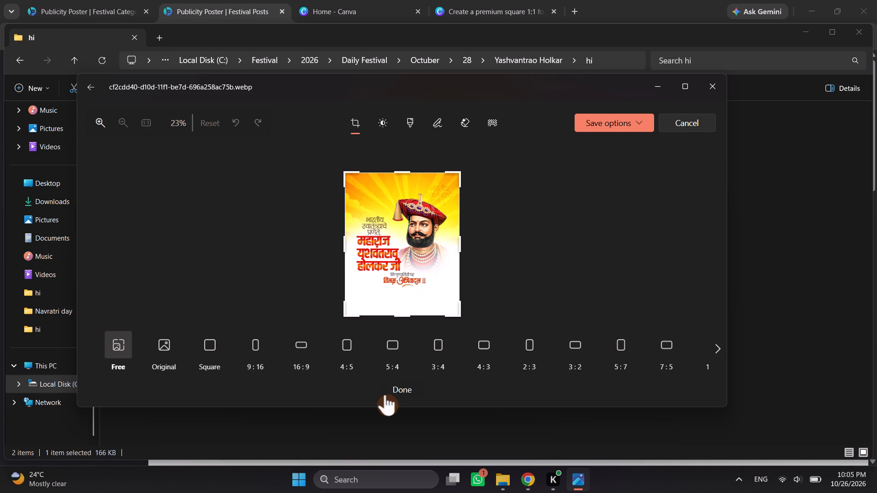
pyautogui.click(216, 345)
pyautogui.click(421, 259)
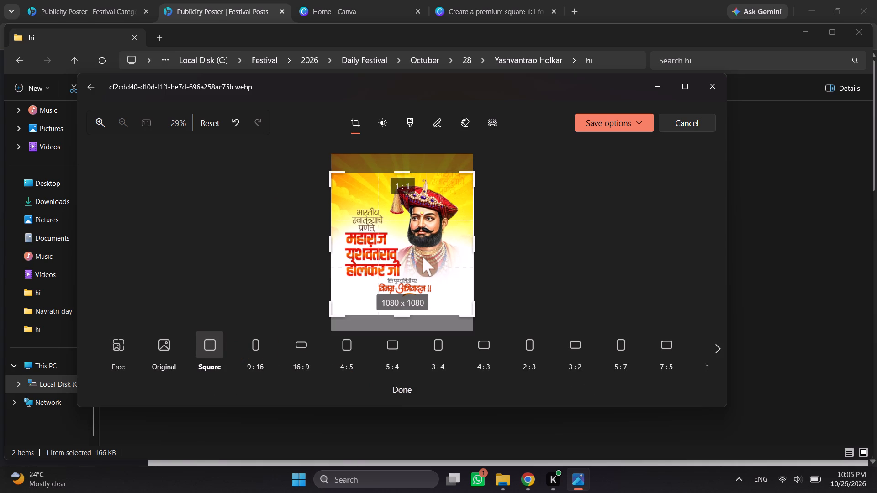
# Save the cropped Hindi poster as a .jpg copy in the Yashvantrao Holkar hi folder.
pyautogui.click(612, 121)
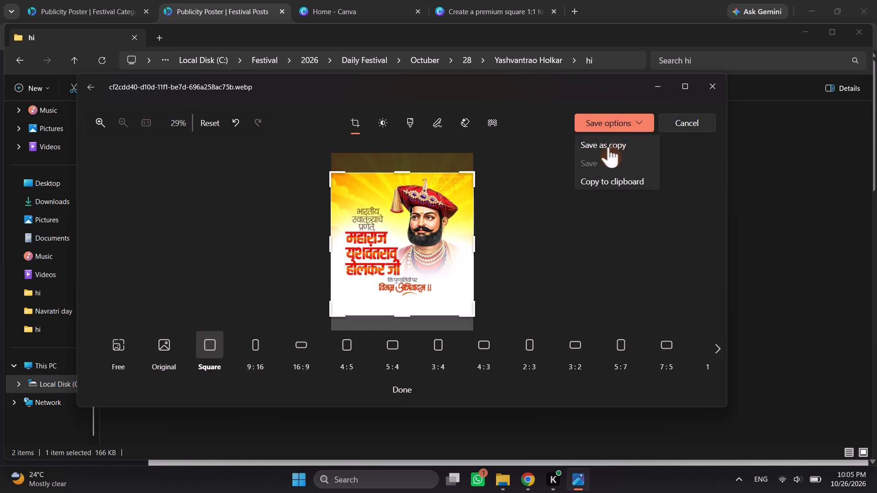
pyautogui.click(608, 147)
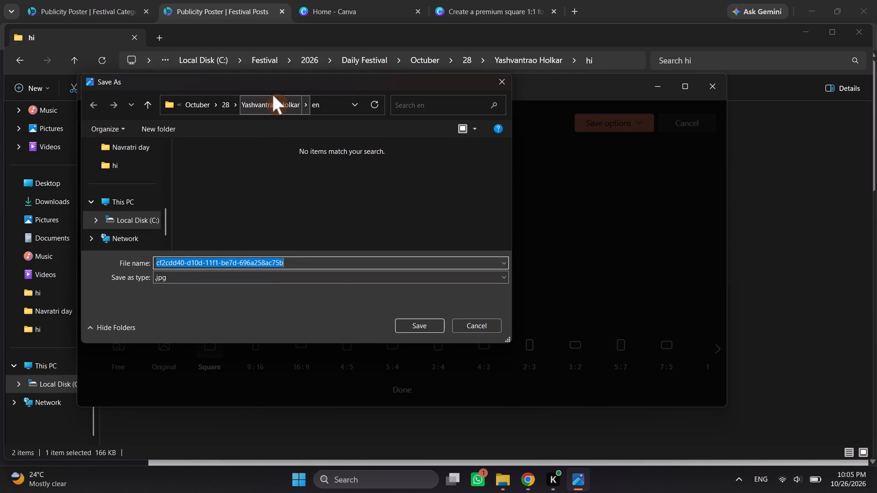
pyautogui.click(273, 105)
pyautogui.doubleClick(223, 181)
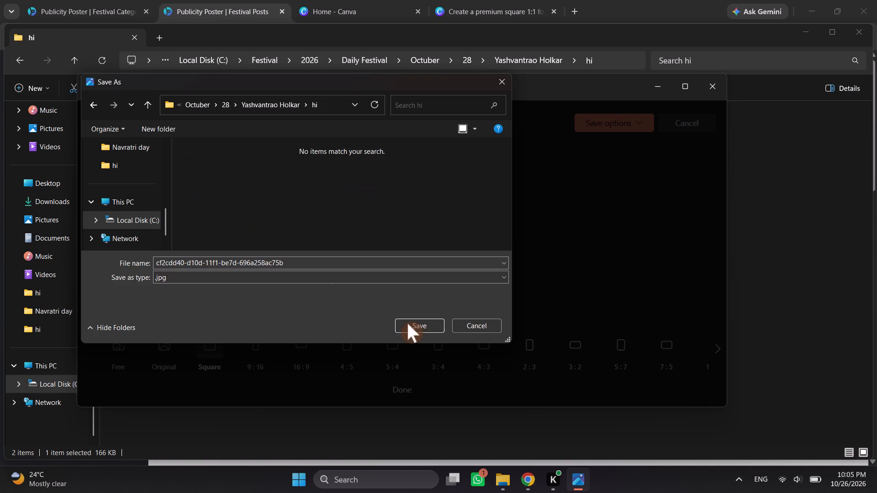
pyautogui.click(417, 330)
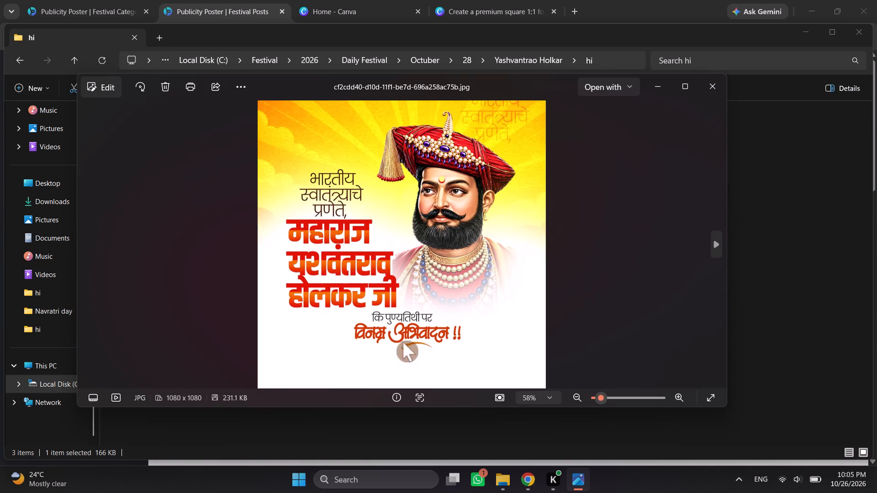
# Close the saved Hindi copy and view the dark red scroll poster in the Yashvantrao Holkar hi folder.
pyautogui.click(719, 96)
pyautogui.click(662, 204)
pyautogui.doubleClick(279, 121)
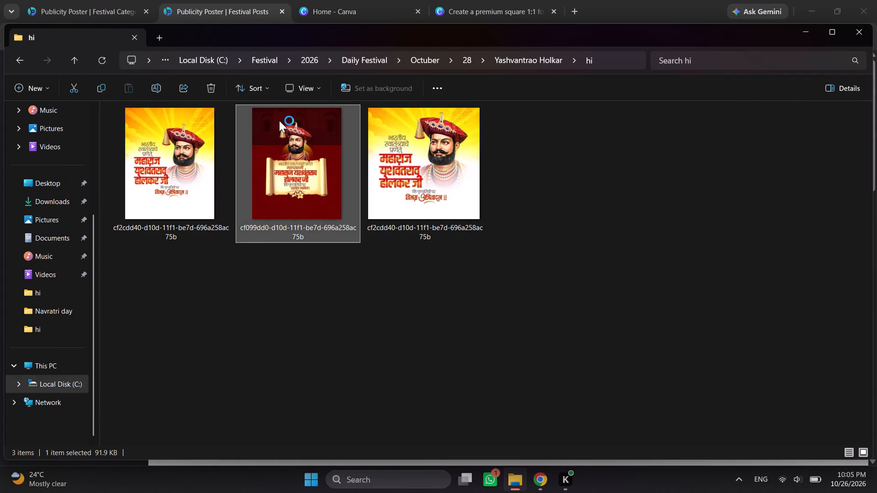
pyautogui.scroll(1, 421, 269)
pyautogui.scroll(-4, 422, 263)
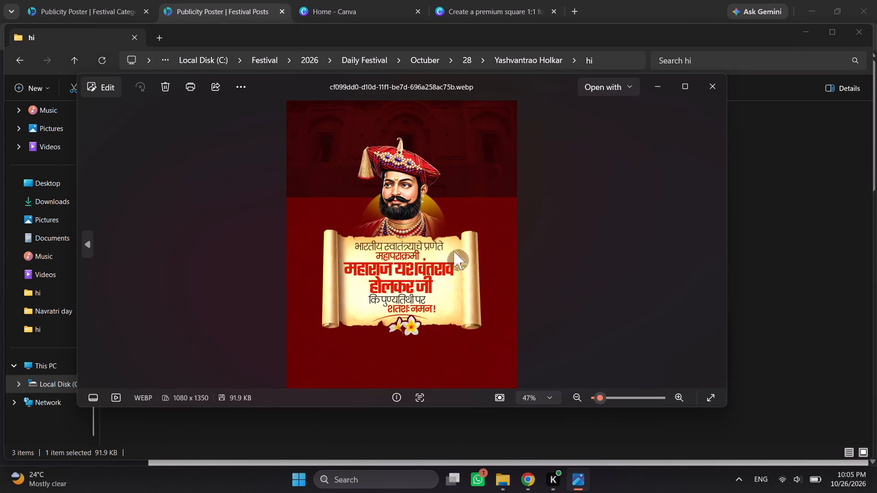
pyautogui.click(711, 91)
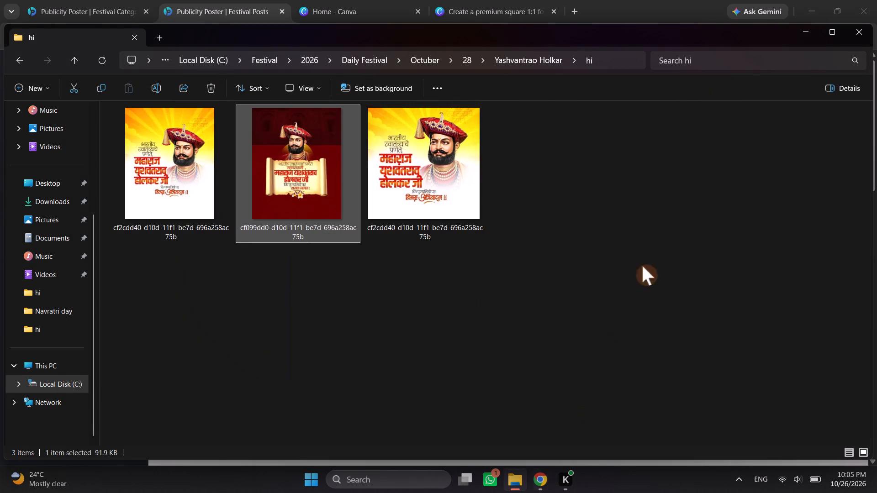
# Crop the white and orange portrait poster from the Yashvantrao Holkar mr folder to a 1080 x 1080 square, adjusting its vertical framing.
pyautogui.click(543, 64)
pyautogui.doubleClick(190, 157)
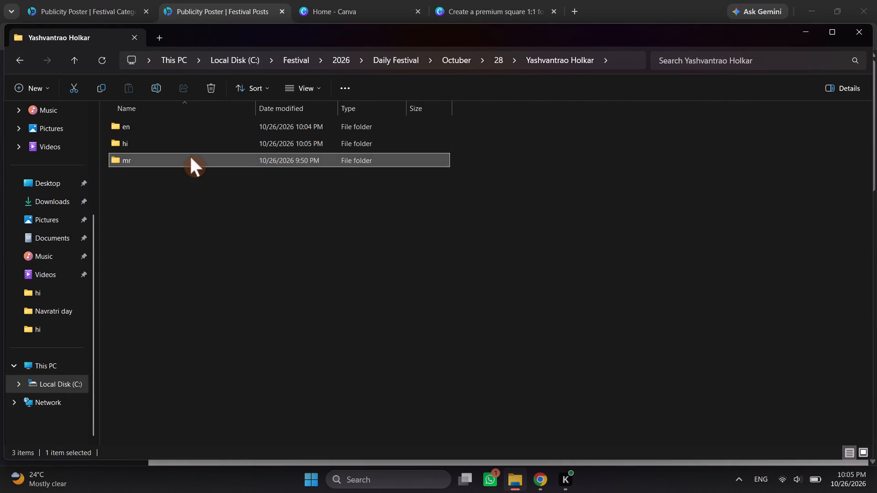
pyautogui.click(190, 131)
pyautogui.scroll(7, 294, 294)
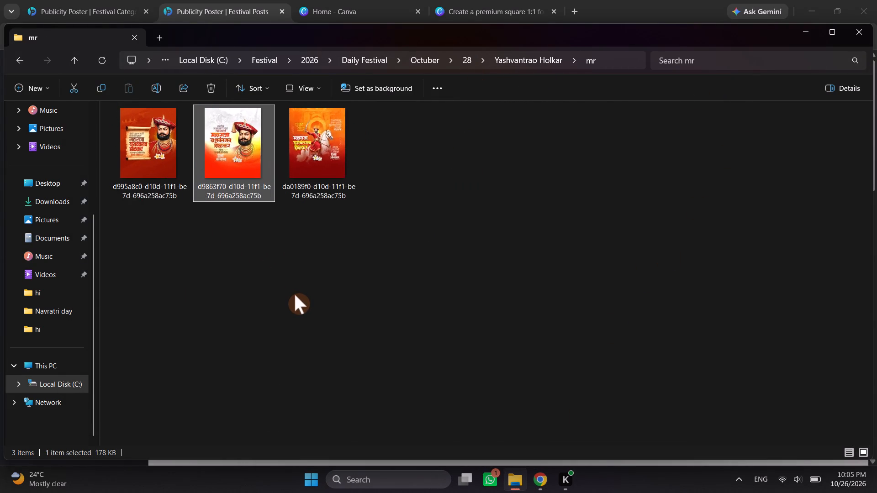
pyautogui.scroll(12, 295, 294)
pyautogui.keyDown('ctrl'); pyautogui.scroll(5, 296, 285); pyautogui.keyUp('ctrl')
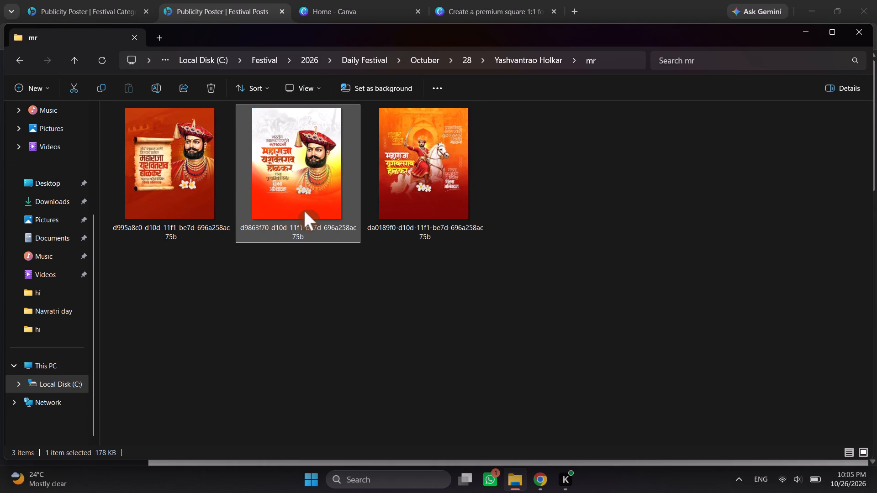
pyautogui.click(175, 204)
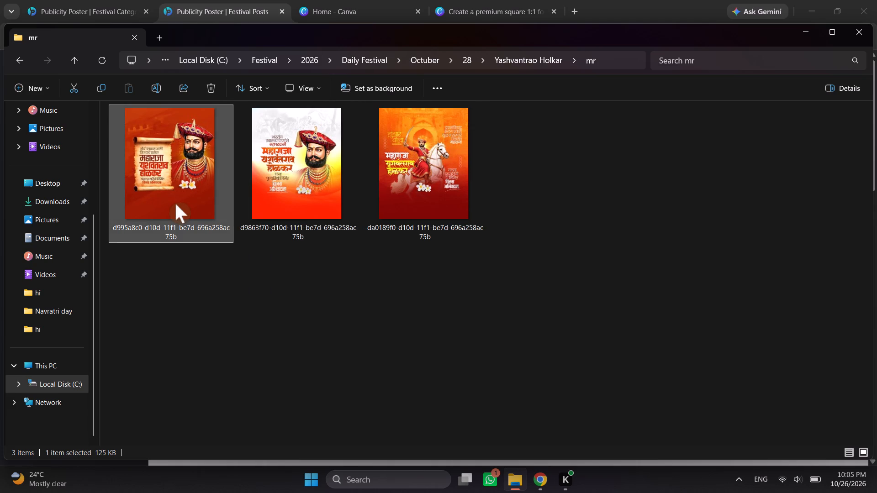
pyautogui.doubleClick(290, 201)
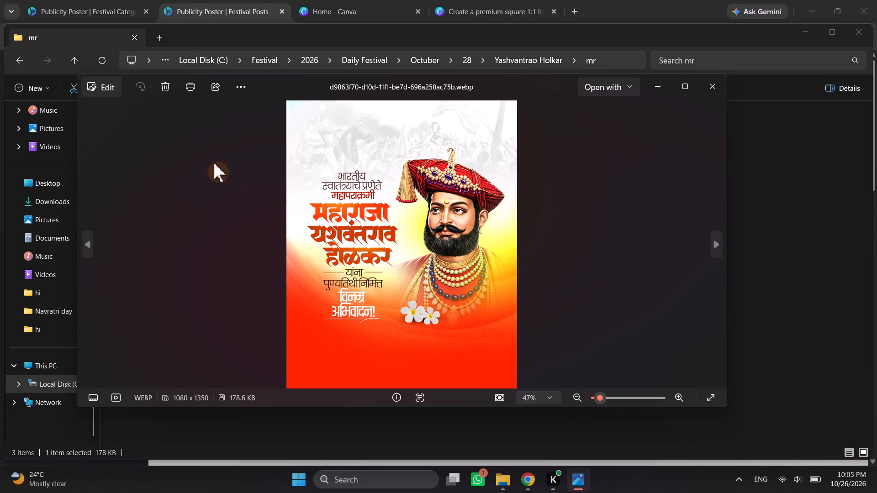
pyautogui.click(111, 94)
pyautogui.click(385, 384)
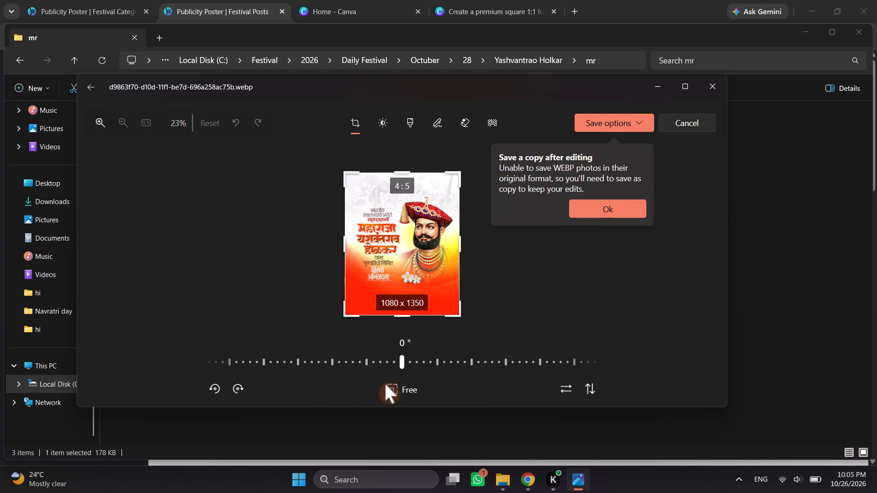
pyautogui.click(209, 346)
pyautogui.click(406, 273)
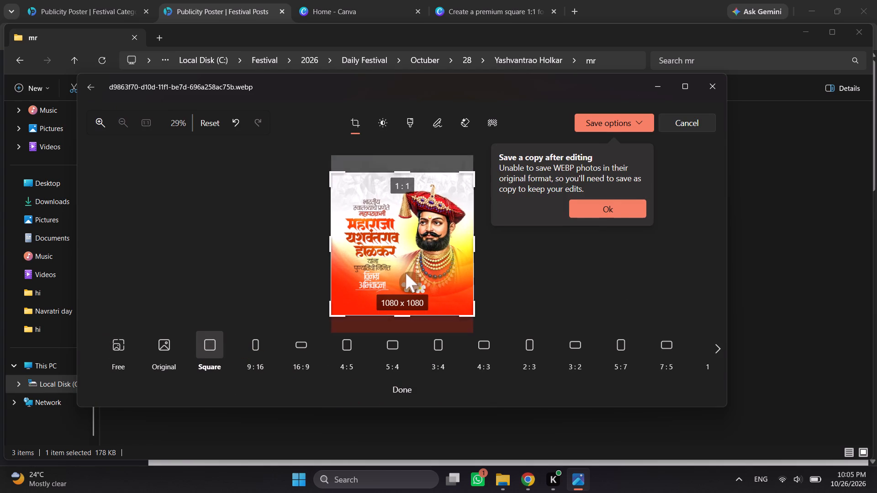
# Save the cropped Marathi poster as a .jpg copy in the Yashvantrao Holkar mr folder, close the photo and refresh the folder.
pyautogui.click(594, 121)
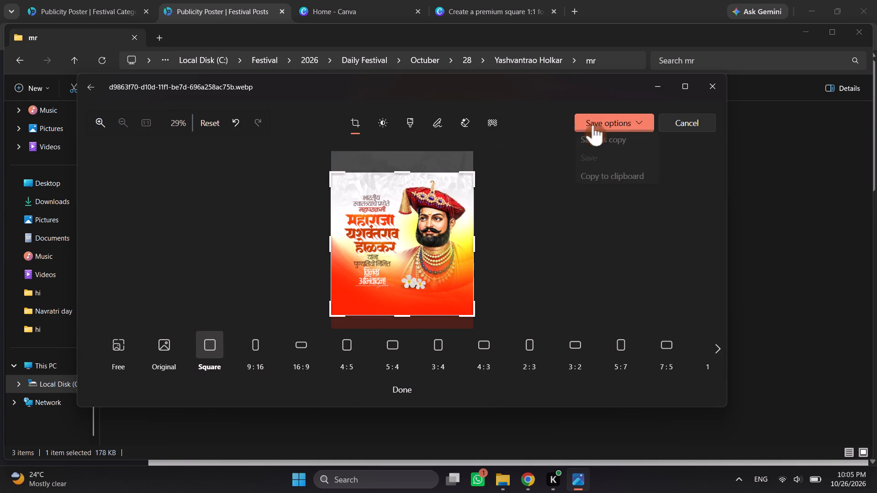
pyautogui.click(588, 141)
pyautogui.click(274, 110)
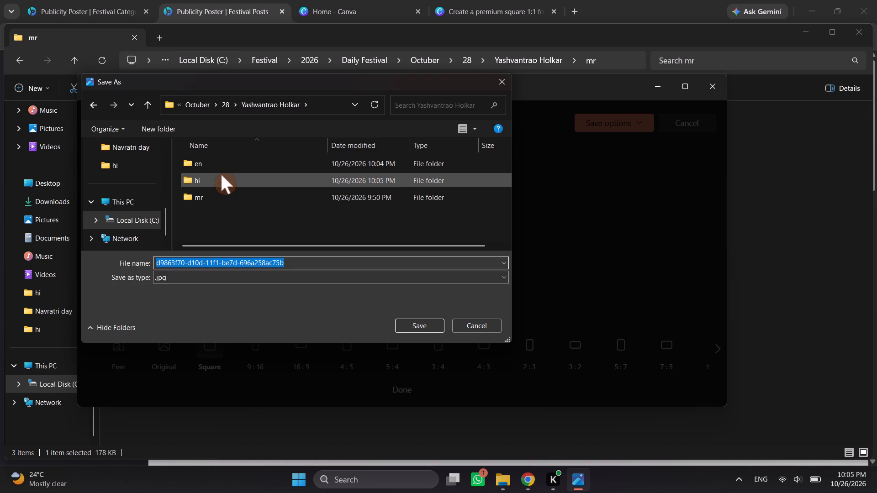
pyautogui.doubleClick(230, 199)
pyautogui.click(411, 323)
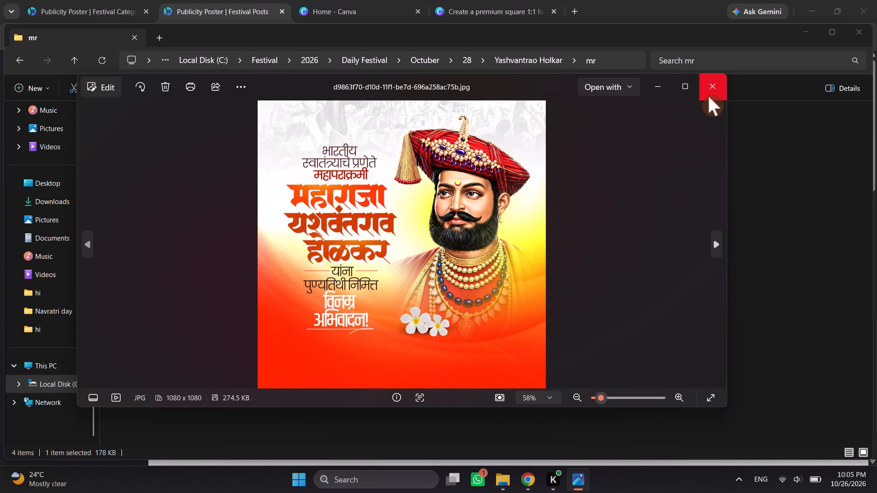
pyautogui.click(708, 96)
pyautogui.click(562, 277)
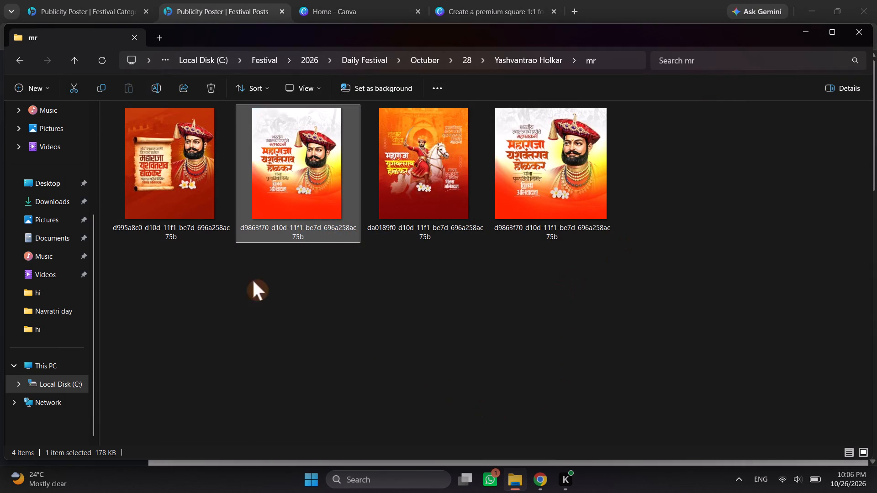
pyautogui.click(101, 63)
pyautogui.click(378, 289)
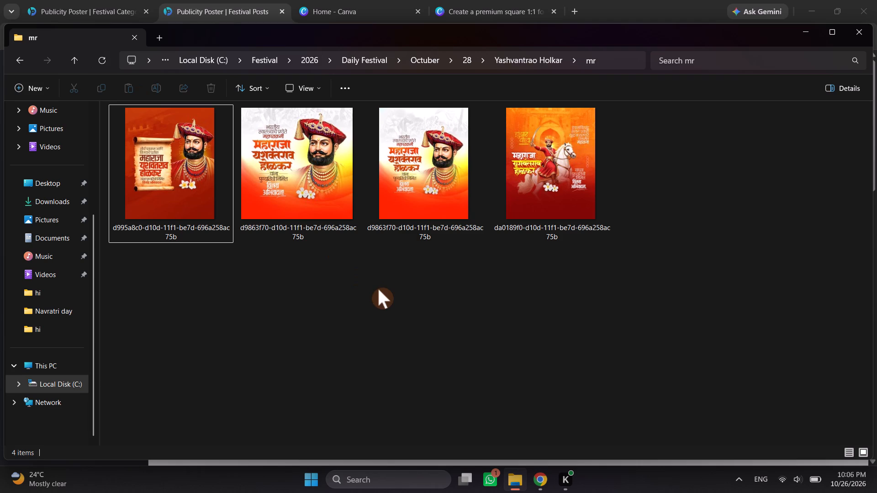
# In the browser, start a new festival category named Yashvantrao Holkar with the event date October 28, 2026.
pyautogui.click(549, 478)
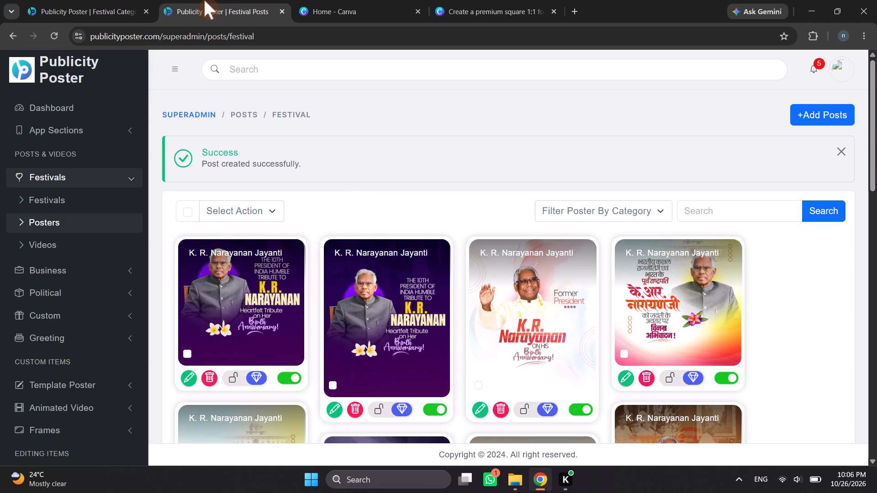
pyautogui.click(152, 0)
pyautogui.click(793, 110)
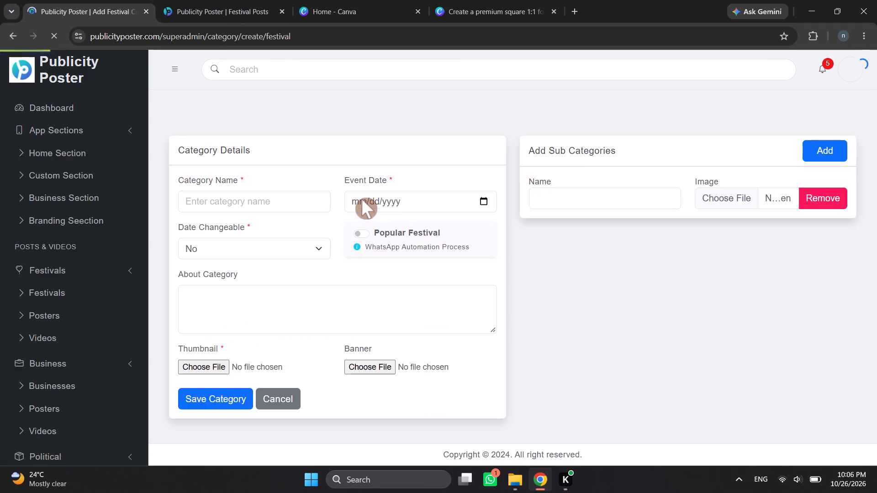
pyautogui.click(279, 203)
pyautogui.rightClick(279, 203)
pyautogui.click(312, 333)
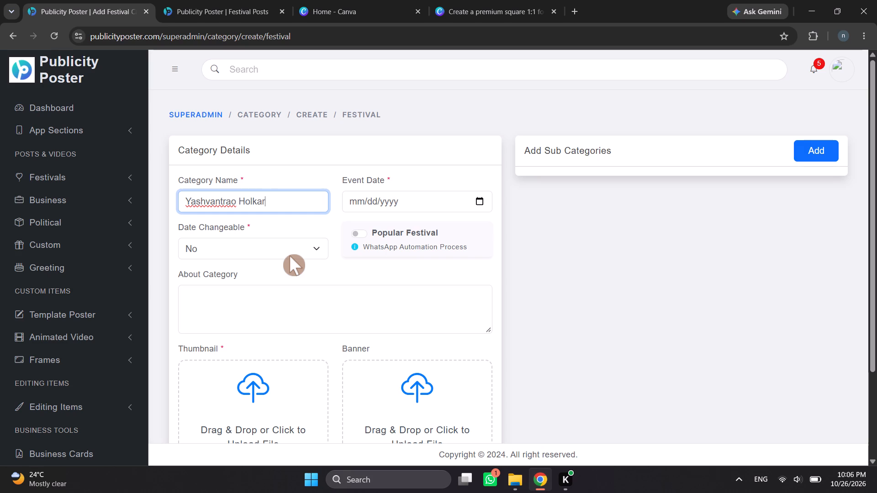
pyautogui.click(483, 201)
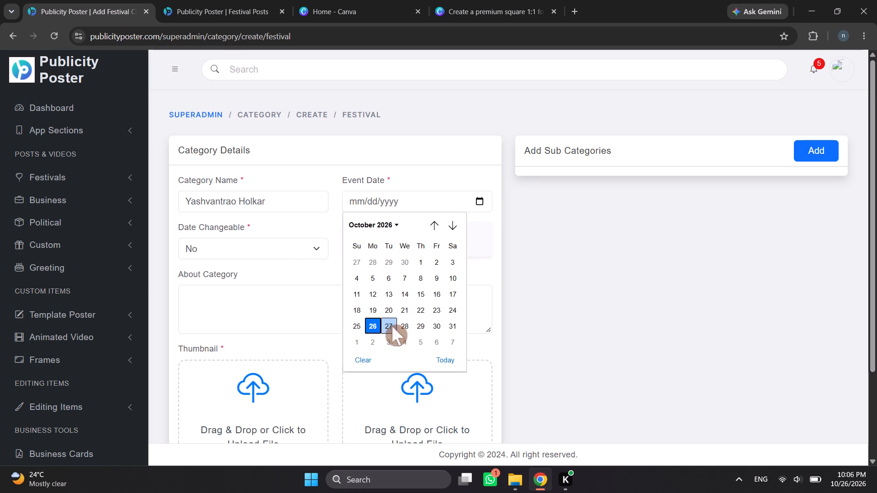
pyautogui.click(399, 329)
# Upload the square Hindi poster from 28 > Yashvantrao Holkar > hi as the category thumbnail and save the category.
pyautogui.scroll(-4, 294, 317)
pyautogui.click(254, 355)
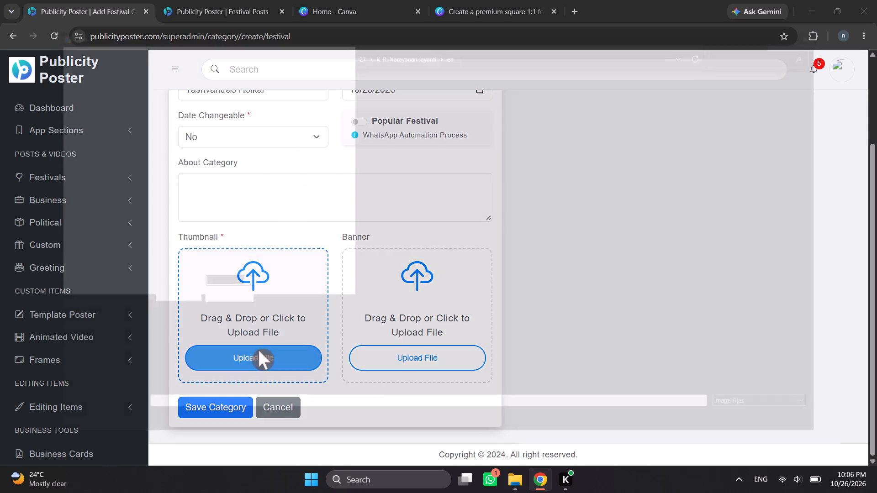
pyautogui.click(395, 32)
pyautogui.click(319, 37)
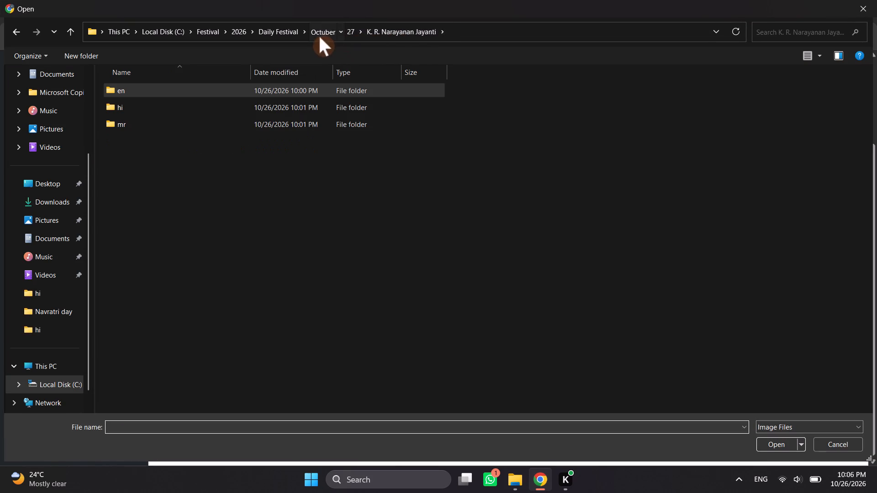
pyautogui.doubleClick(197, 212)
pyautogui.doubleClick(181, 98)
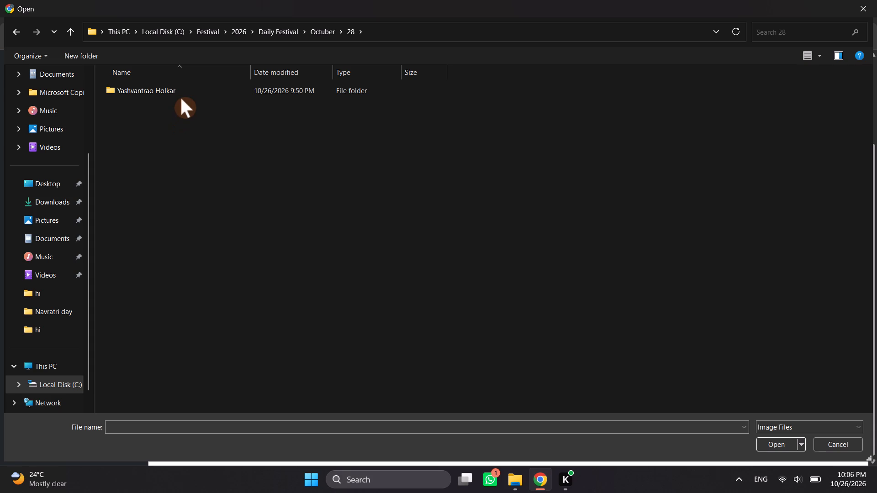
pyautogui.doubleClick(187, 95)
pyautogui.doubleClick(186, 108)
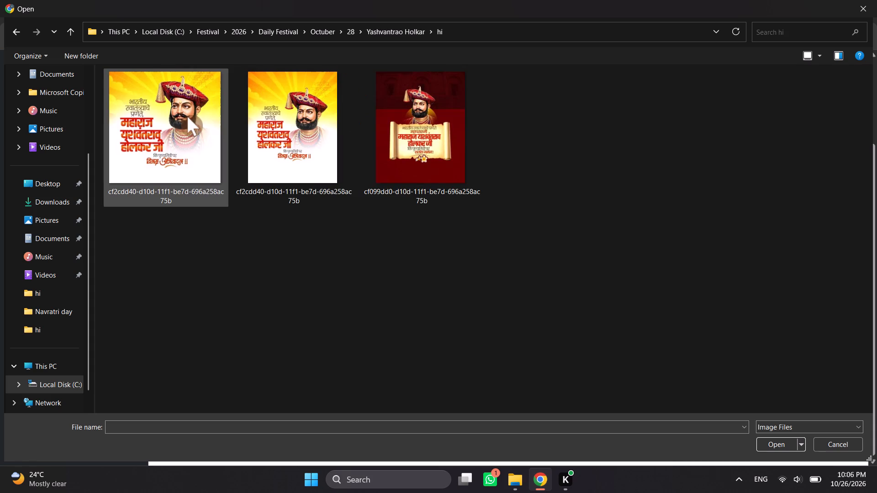
pyautogui.doubleClick(187, 116)
pyautogui.scroll(-3, 240, 238)
pyautogui.click(214, 412)
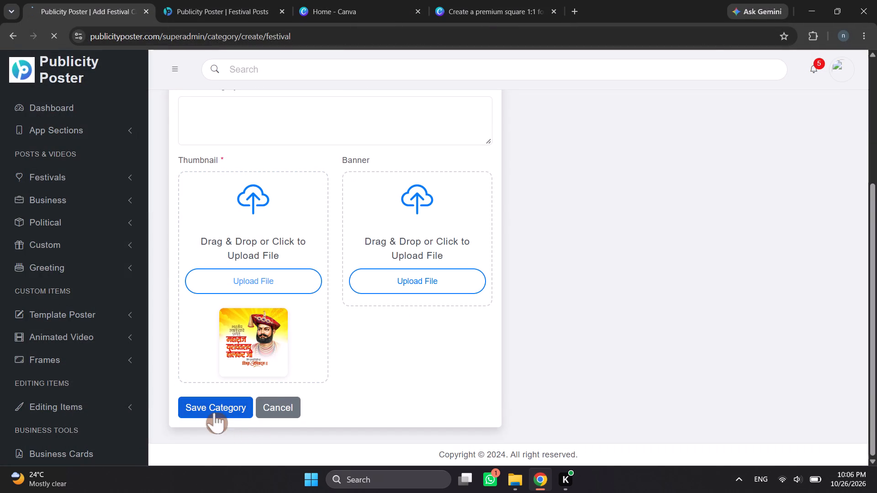
# Look through the existing posters in the Festival Posts list.
pyautogui.click(205, 0)
pyautogui.scroll(-3, 571, 184)
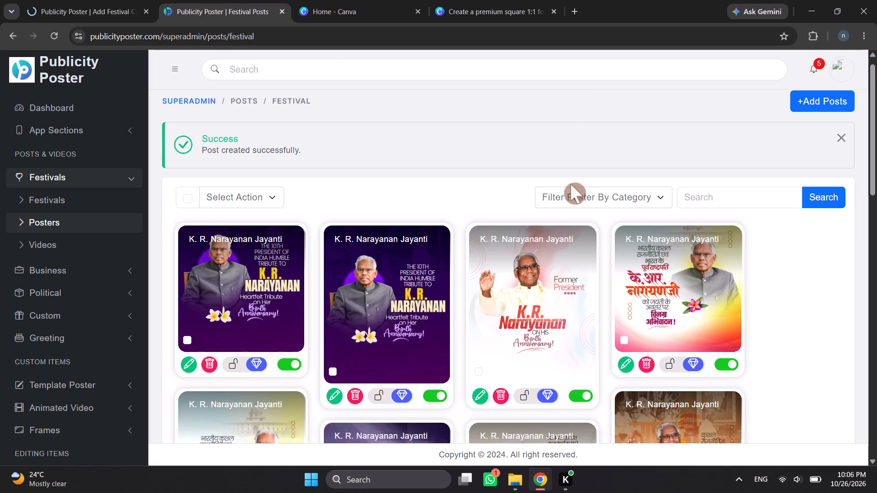
pyautogui.scroll(-8, 571, 184)
pyautogui.scroll(6, 571, 184)
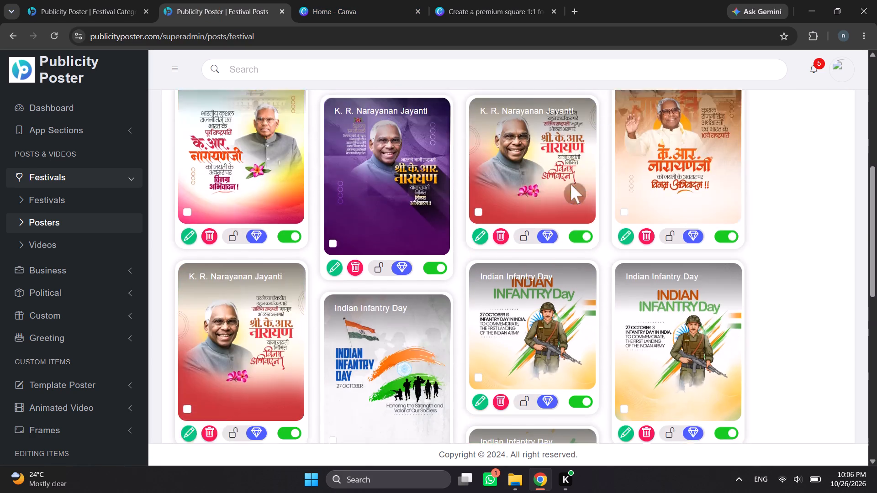
pyautogui.scroll(5, 571, 184)
pyautogui.scroll(-3, 571, 184)
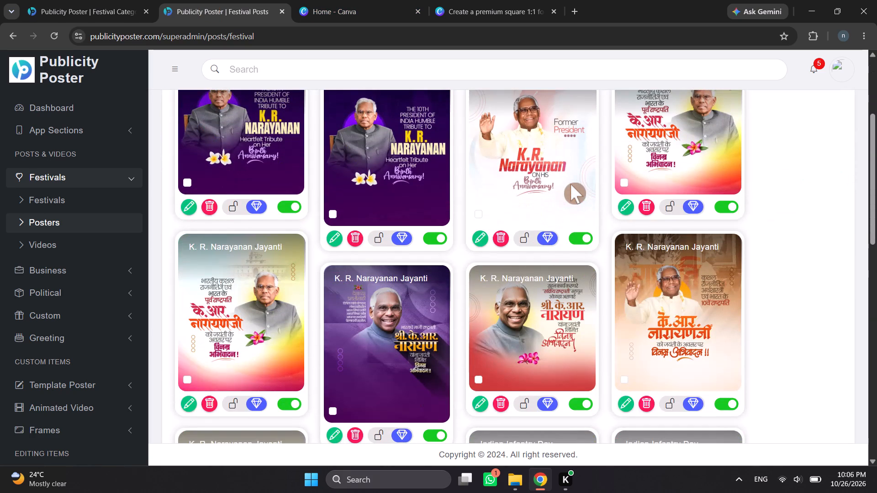
pyautogui.scroll(6, 571, 184)
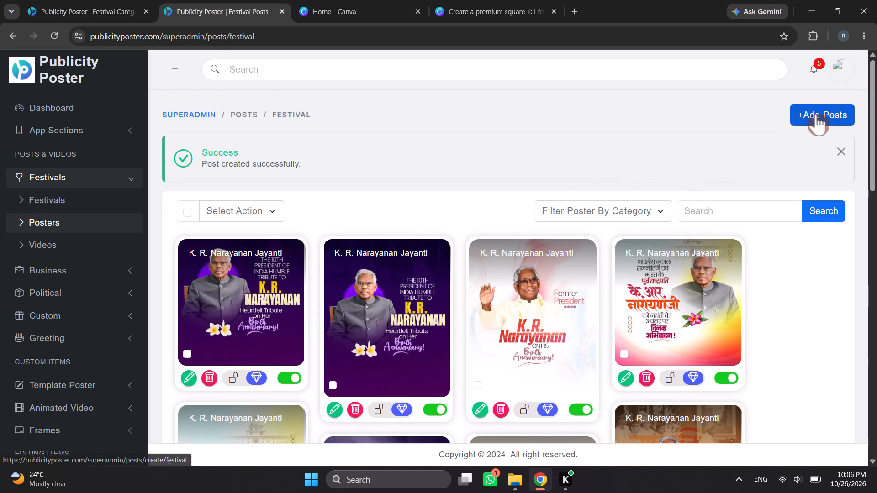
# Start a new festival post titled Yashvantrao Holkar in the Yashvantrao Holkar category, with language Marathi (मराठी) and premium set to Paid.
pyautogui.click(816, 114)
pyautogui.click(287, 205)
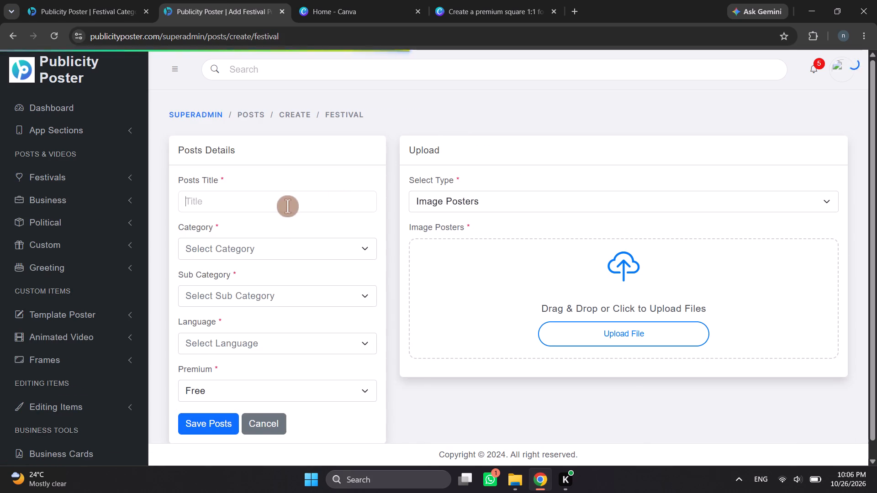
pyautogui.rightClick(288, 206)
pyautogui.click(333, 334)
pyautogui.click(275, 251)
pyautogui.click(275, 273)
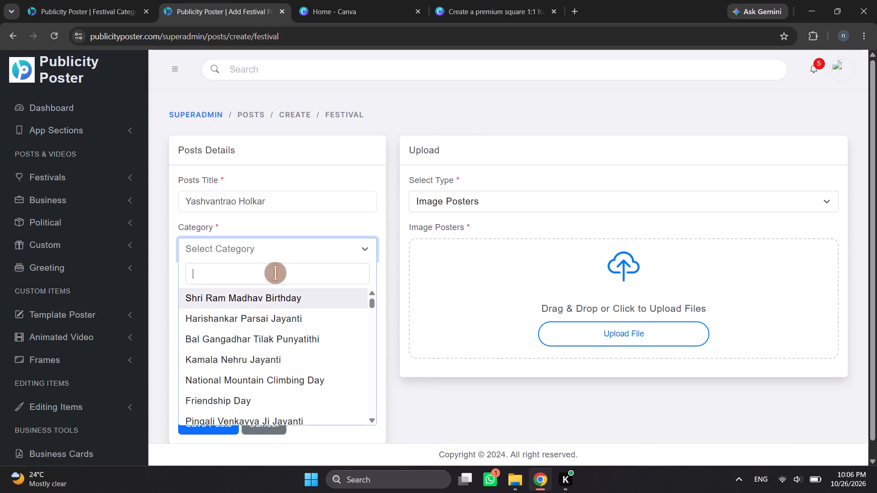
pyautogui.rightClick(275, 273)
pyautogui.click(301, 142)
pyautogui.click(262, 290)
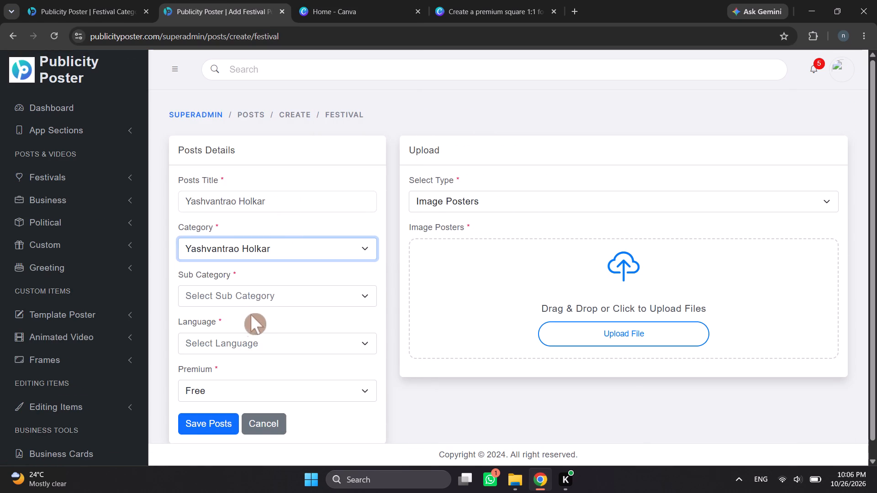
pyautogui.click(237, 335)
pyautogui.click(220, 276)
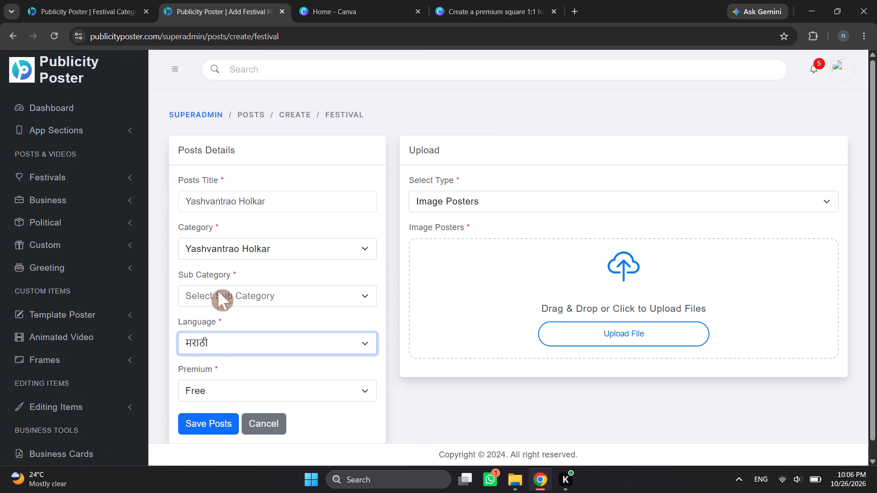
pyautogui.click(217, 386)
pyautogui.click(214, 370)
# Upload all four Marathi posters from 28 > Yashvantrao Holkar > mr to the post and save it.
pyautogui.click(675, 339)
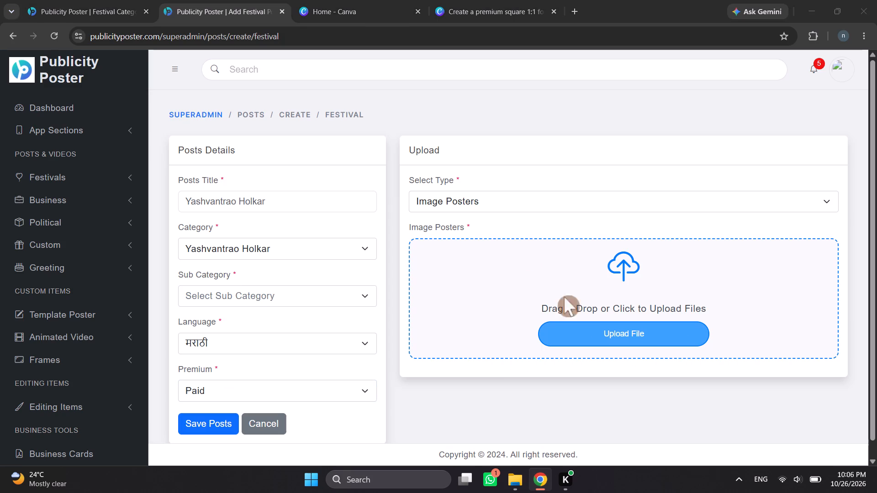
pyautogui.click(373, 34)
pyautogui.click(252, 118)
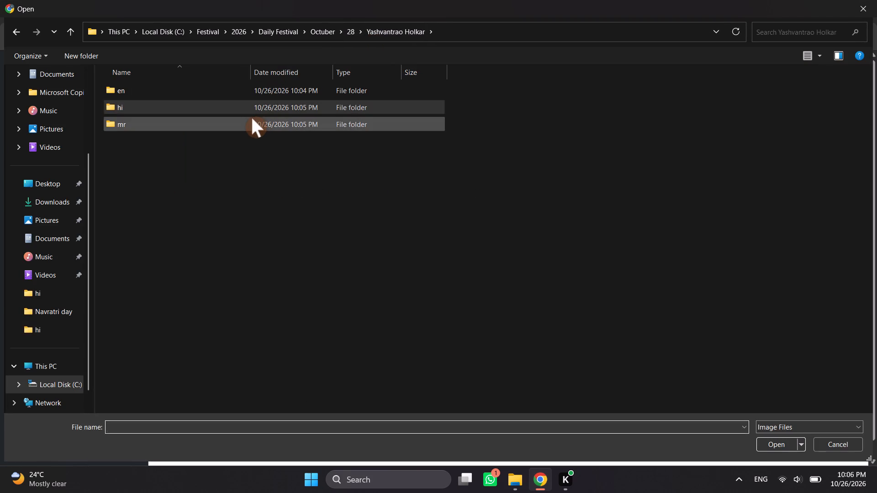
pyautogui.click(252, 118)
pyautogui.doubleClick(252, 118)
pyautogui.moveTo(391, 132); pyautogui.dragTo(309, 134)
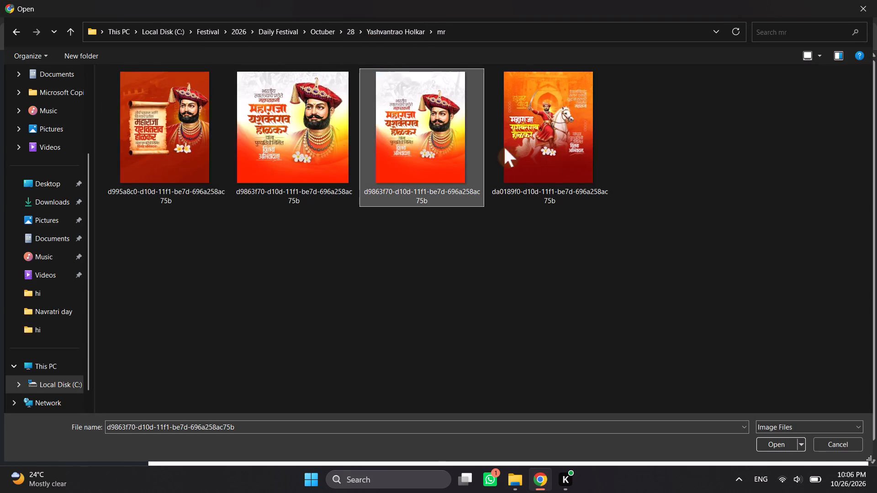
pyautogui.moveTo(718, 147); pyautogui.dragTo(157, 157)
pyautogui.click(771, 448)
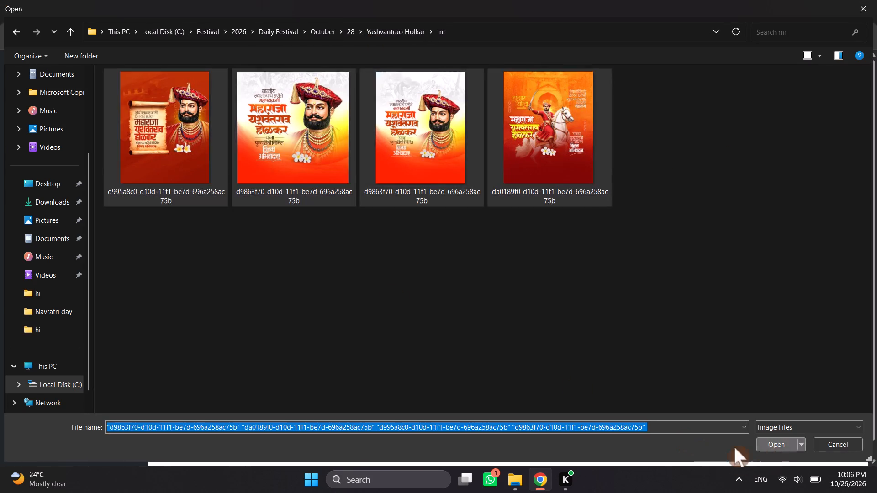
pyautogui.click(217, 420)
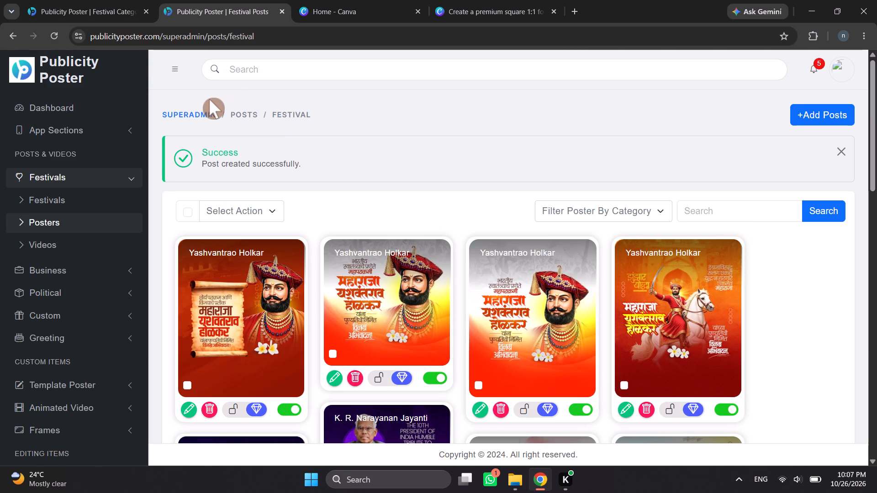
# Start another festival post titled Yashvantrao Holkar in the Yashvantrao Holkar category, with language Hindi (हिंदी) and premium set to Paid.
pyautogui.click(808, 116)
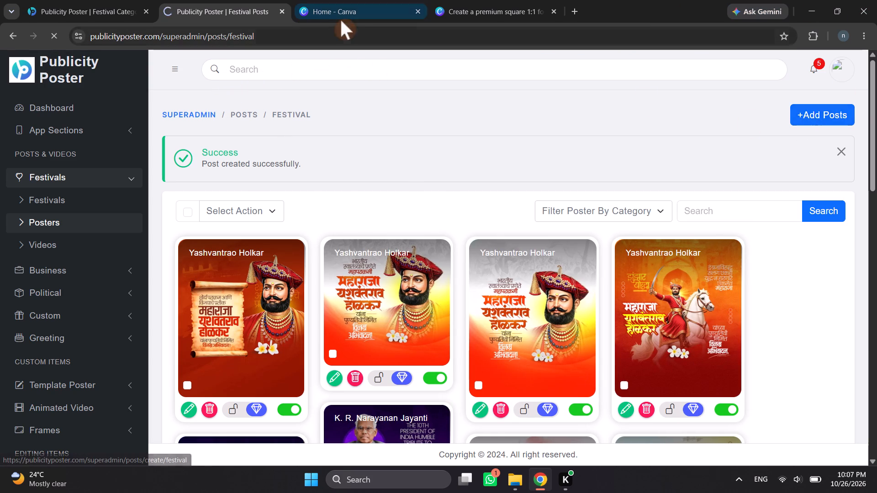
pyautogui.moveTo(258, 193); pyautogui.dragTo(254, 201)
pyautogui.rightClick(256, 198)
pyautogui.click(287, 340)
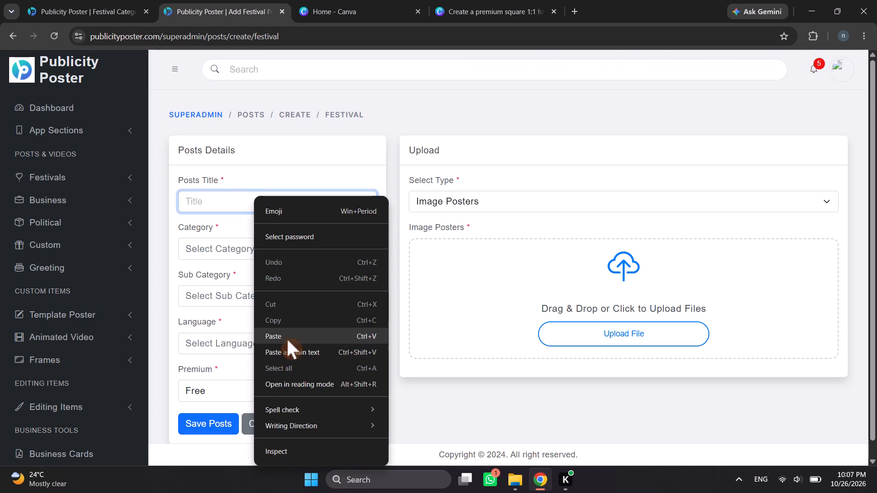
pyautogui.click(252, 242)
pyautogui.click(248, 273)
pyautogui.rightClick(248, 273)
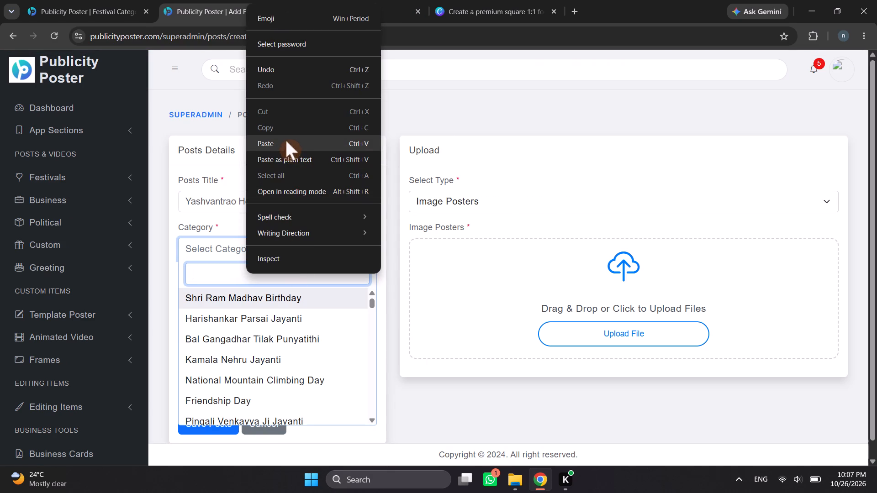
pyautogui.click(286, 141)
pyautogui.click(240, 294)
pyautogui.click(225, 360)
pyautogui.click(221, 344)
pyautogui.click(231, 224)
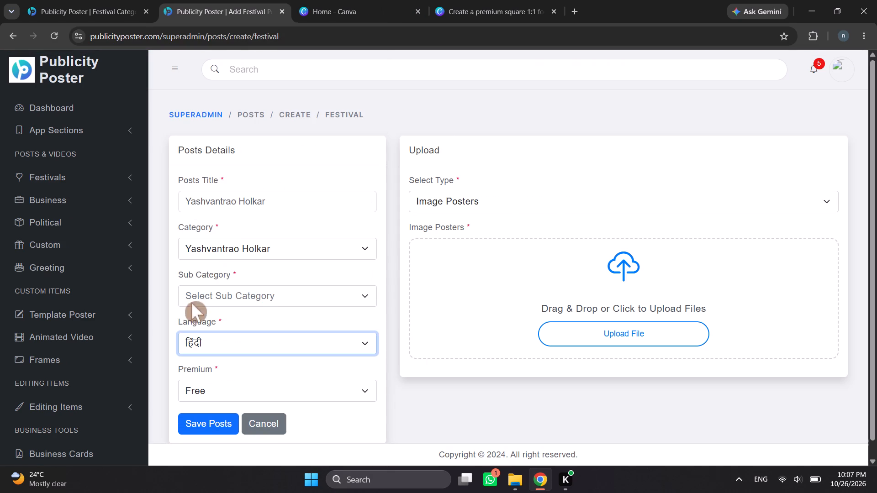
pyautogui.click(190, 371)
pyautogui.click(193, 387)
pyautogui.click(201, 365)
# Upload all three Hindi posters from 28 > Yashvantrao Holkar > hi to the post and save it.
pyautogui.click(549, 323)
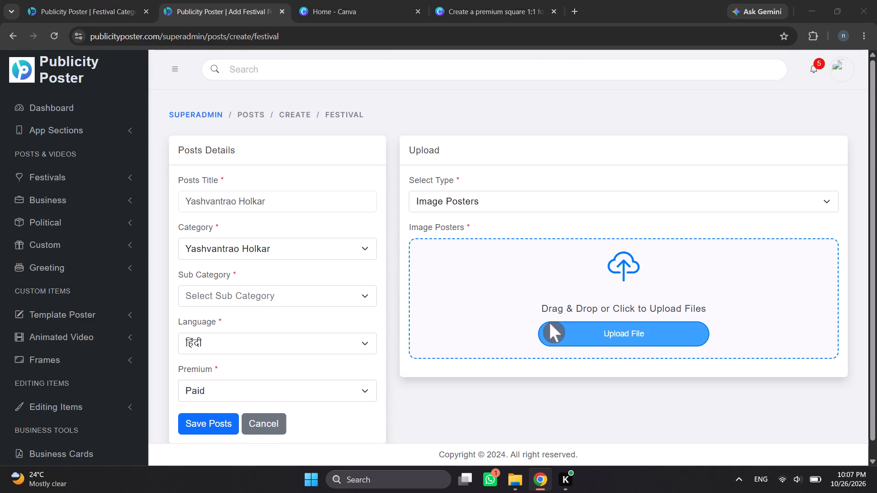
pyautogui.click(389, 37)
pyautogui.doubleClick(238, 111)
pyautogui.moveTo(624, 165); pyautogui.dragTo(0, 173)
pyautogui.click(766, 441)
pyautogui.scroll(-4, 379, 401)
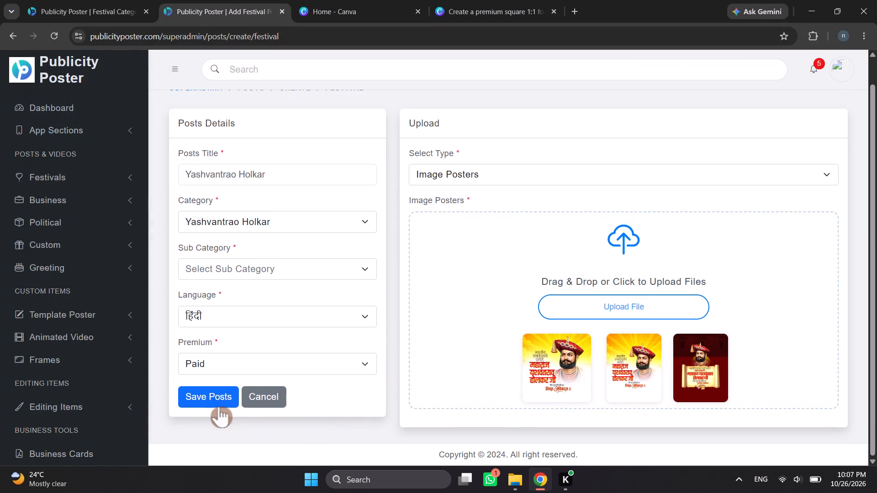
pyautogui.click(195, 400)
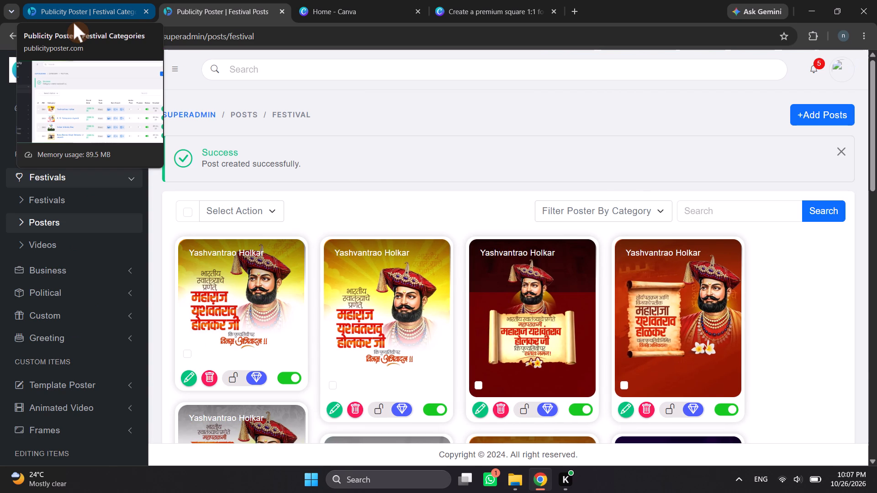
# Start another festival post titled Yashvantrao Holkar in the Yashvantrao Holkar category, with language English and premium set to Paid.
pyautogui.click(836, 108)
pyautogui.click(236, 207)
pyautogui.rightClick(236, 207)
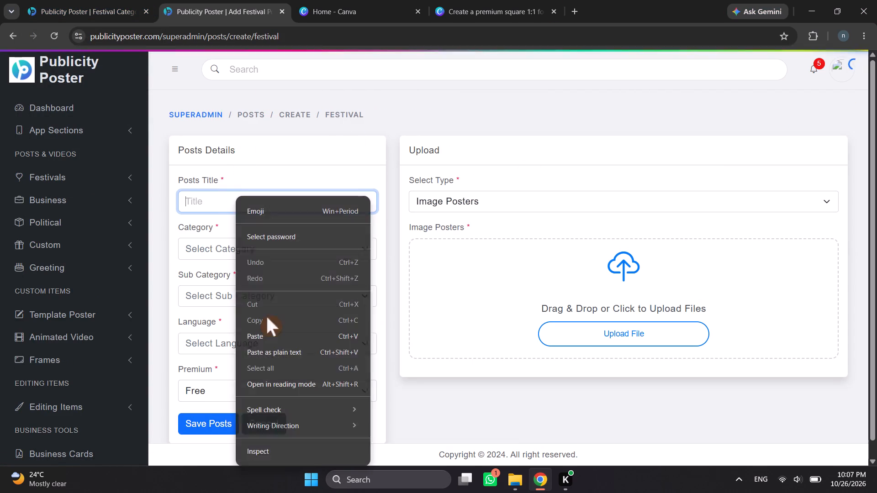
pyautogui.click(277, 341)
pyautogui.click(260, 243)
pyautogui.click(259, 273)
pyautogui.rightClick(259, 273)
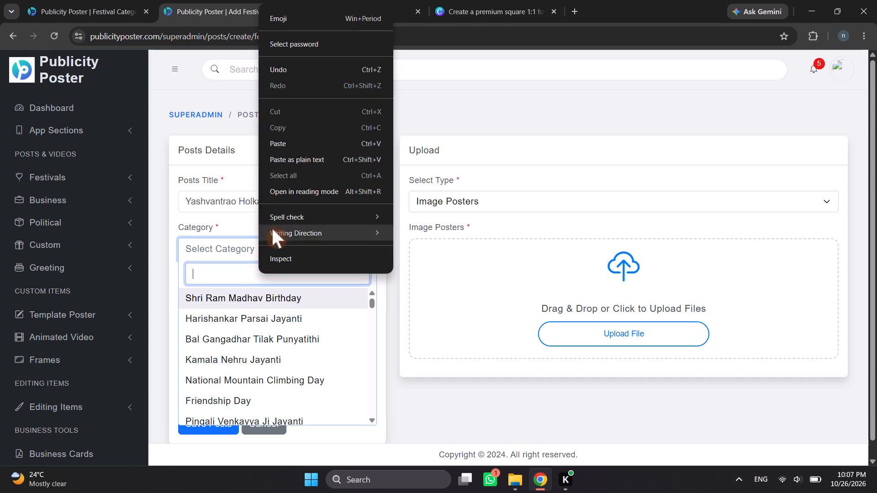
pyautogui.click(290, 143)
pyautogui.click(256, 297)
pyautogui.click(247, 329)
pyautogui.click(243, 340)
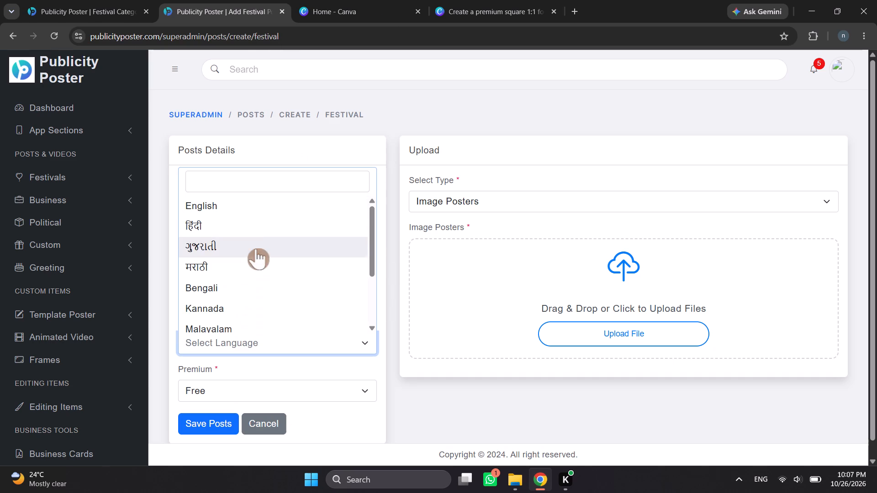
pyautogui.click(254, 214)
pyautogui.click(236, 381)
pyautogui.click(236, 365)
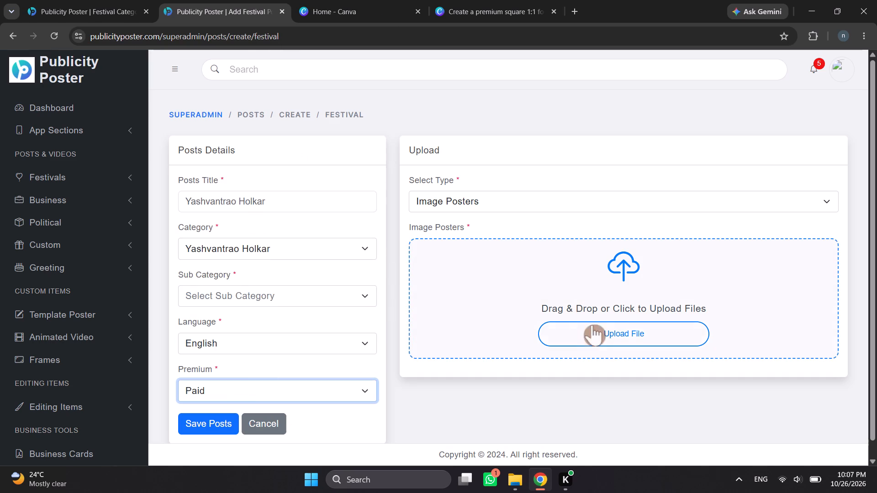
# Upload all three English posters from 28 > Yashvantrao Holkar > en to the post and save it.
pyautogui.click(592, 330)
pyautogui.click(384, 27)
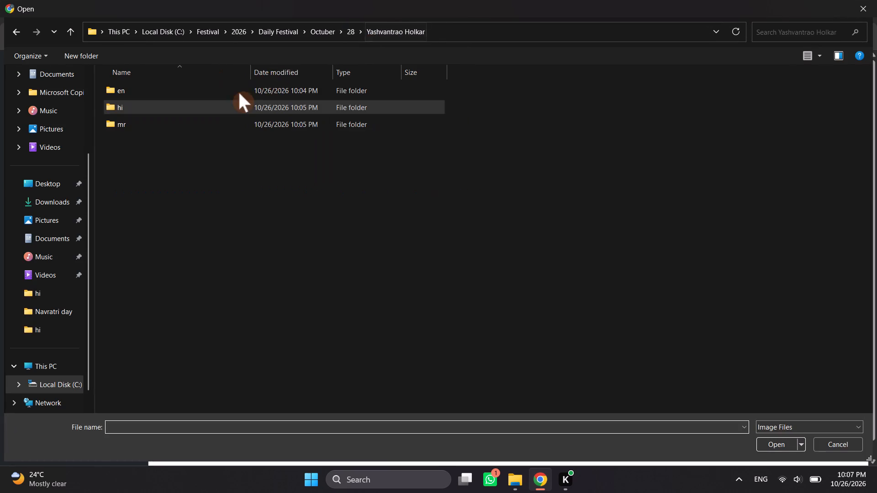
pyautogui.doubleClick(239, 93)
pyautogui.moveTo(644, 232); pyautogui.dragTo(101, 117)
pyautogui.click(774, 451)
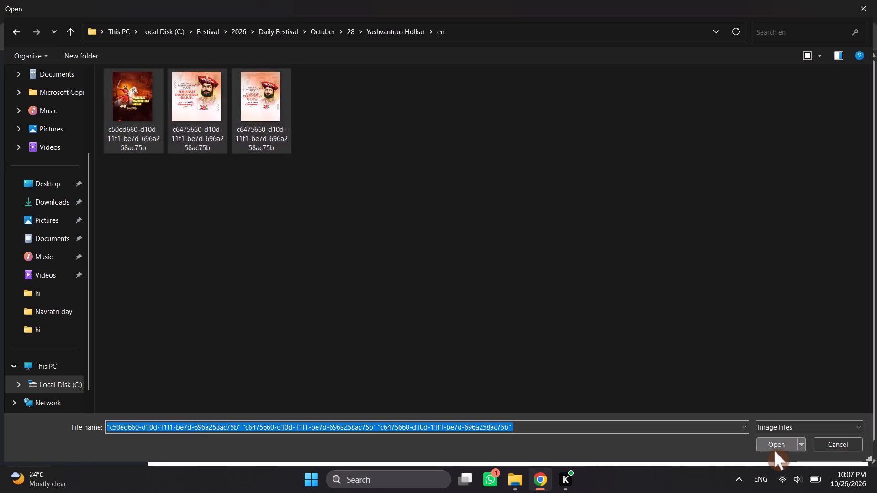
pyautogui.scroll(-4, 372, 387)
pyautogui.click(218, 382)
pyautogui.click(217, 384)
pyautogui.click(211, 389)
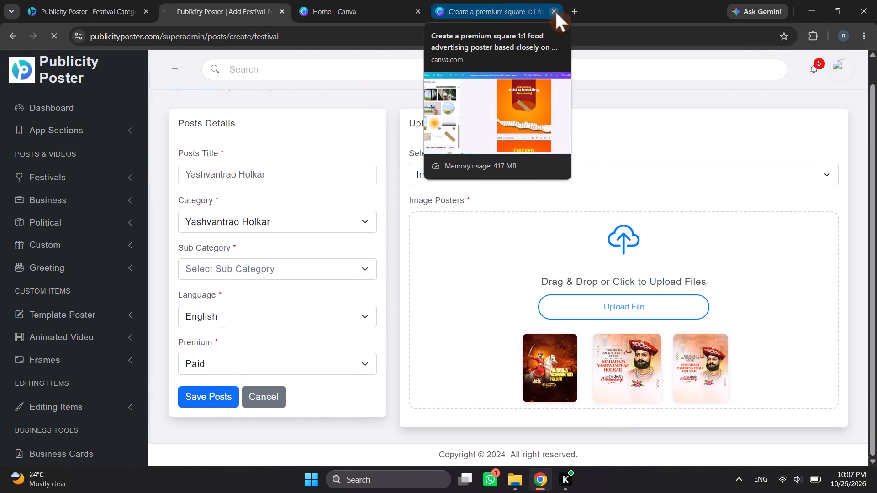
# Open the bookmarked EvalTrade trading terminal in a new browser tab.
pyautogui.click(572, 10)
pyautogui.click(869, 60)
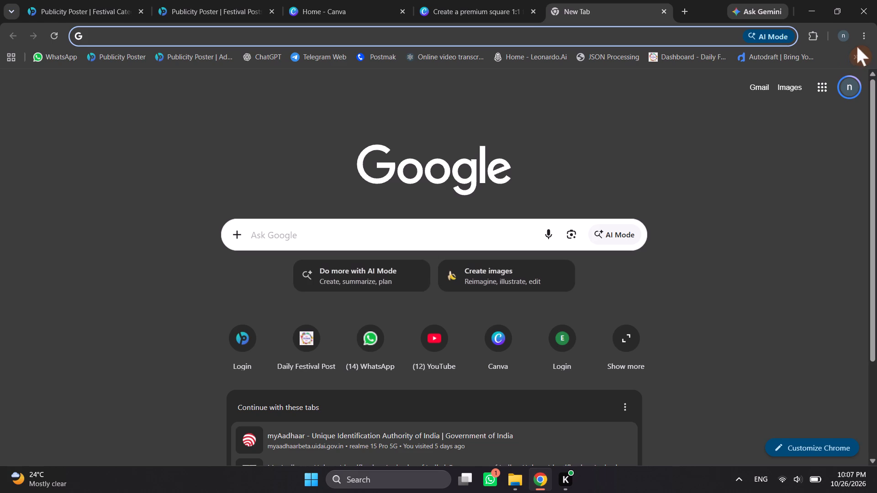
pyautogui.click(853, 54)
pyautogui.scroll(-5, 805, 173)
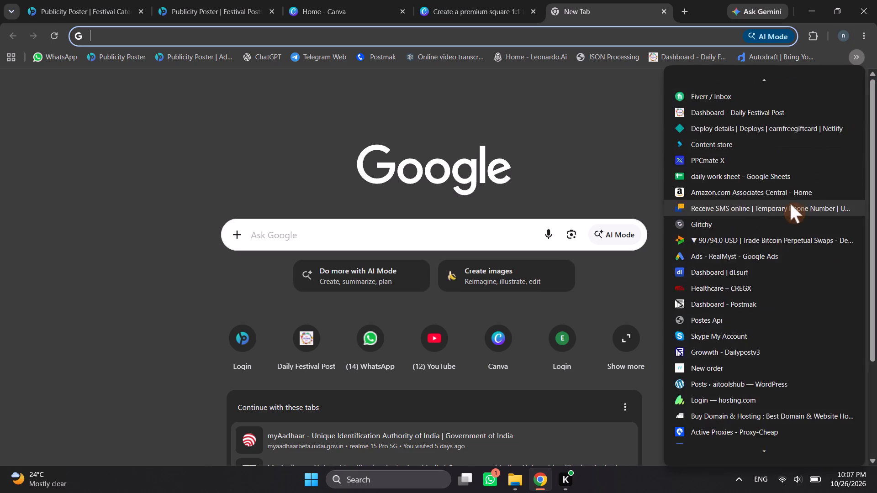
pyautogui.scroll(-4, 790, 204)
pyautogui.scroll(-17, 776, 267)
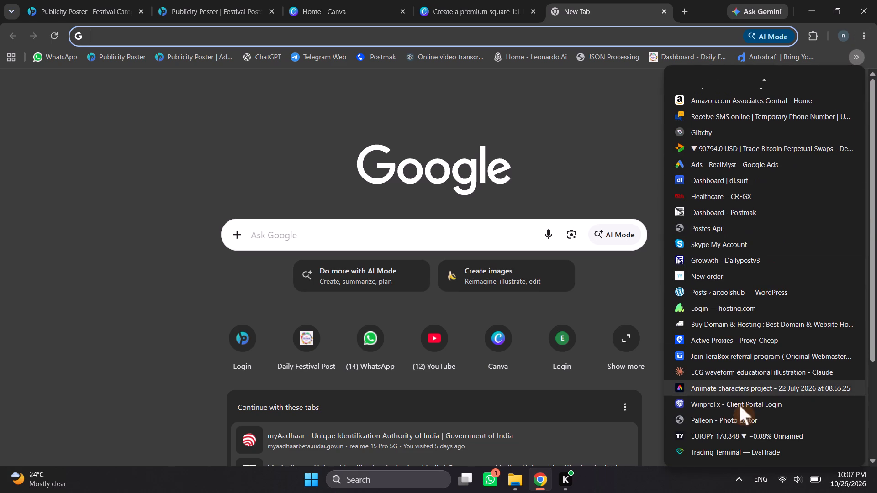
pyautogui.click(737, 449)
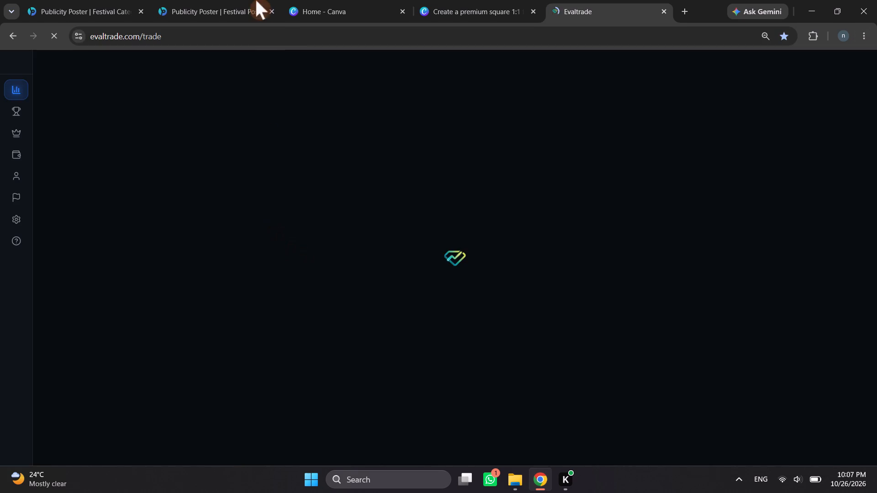
# Return to the Publicity Poster Festival Posts page and close its browser tab.
pyautogui.click(257, 0)
pyautogui.click(106, 0)
pyautogui.click(238, 0)
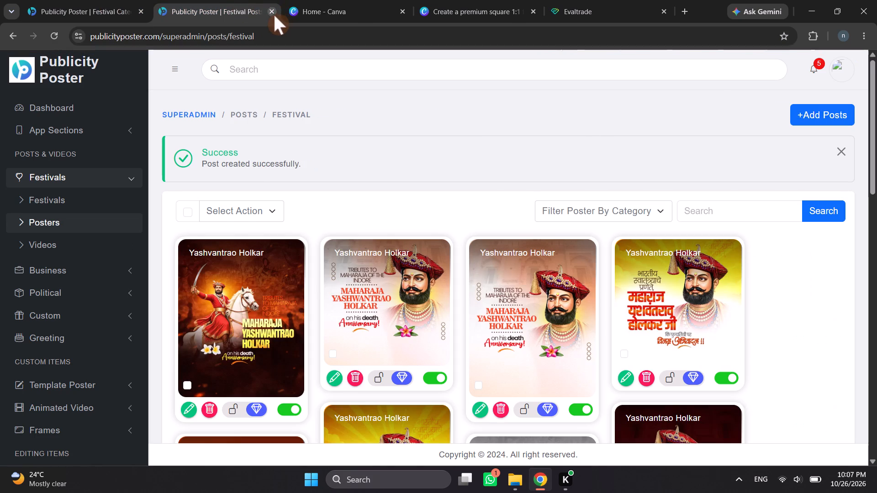
pyautogui.click(274, 15)
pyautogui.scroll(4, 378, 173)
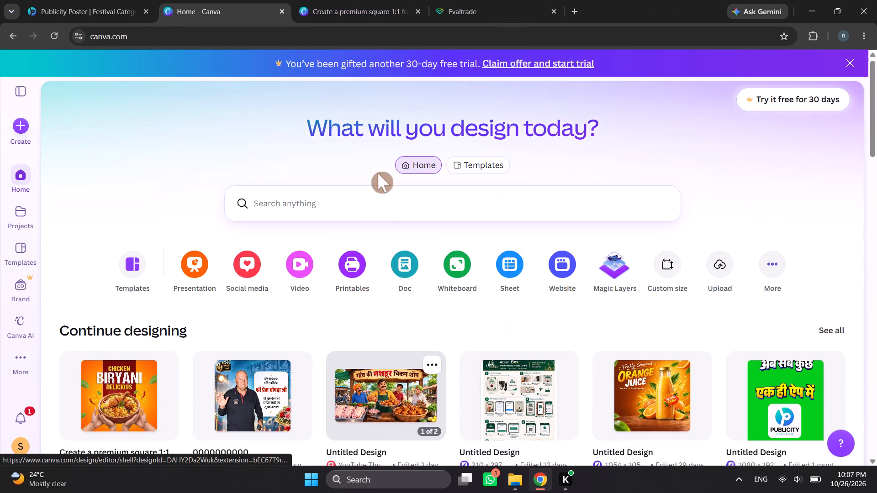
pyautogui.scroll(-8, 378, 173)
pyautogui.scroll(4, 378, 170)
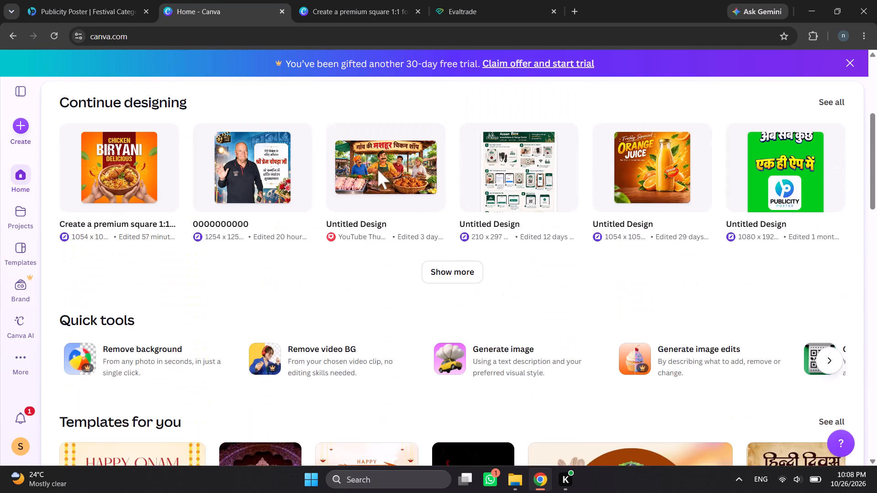
# In EvalTrade, review the trade history, the portfolio's challenge account dashboard and the GBP/JPY chart.
pyautogui.click(457, 0)
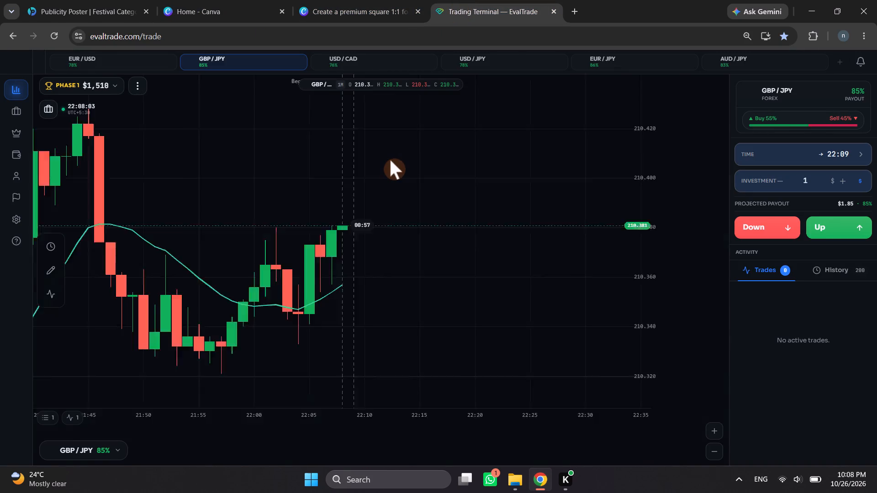
pyautogui.click(842, 270)
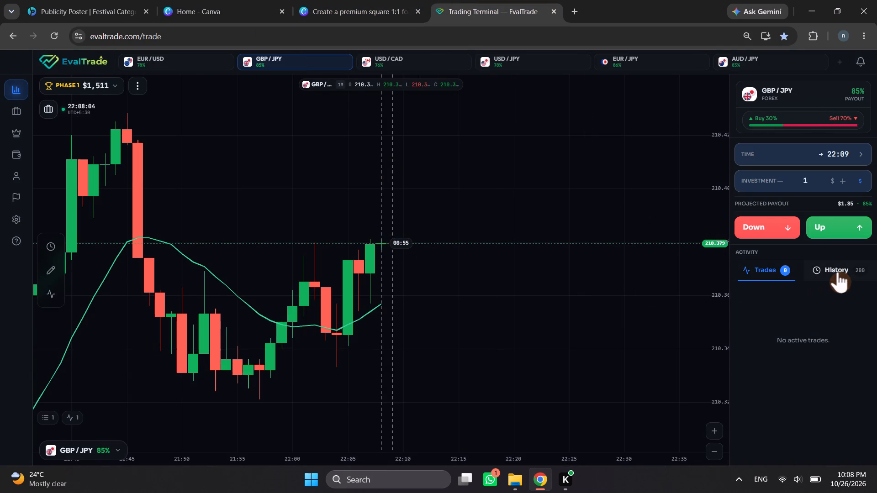
pyautogui.click(777, 271)
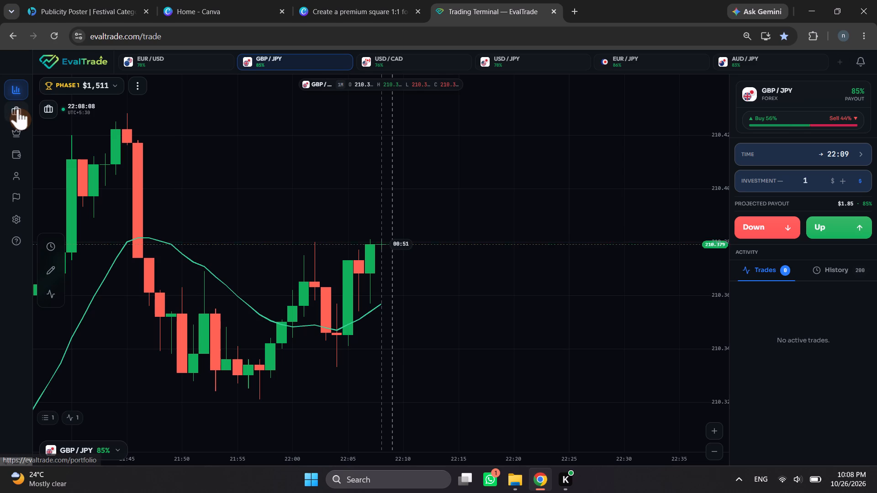
pyautogui.click(18, 109)
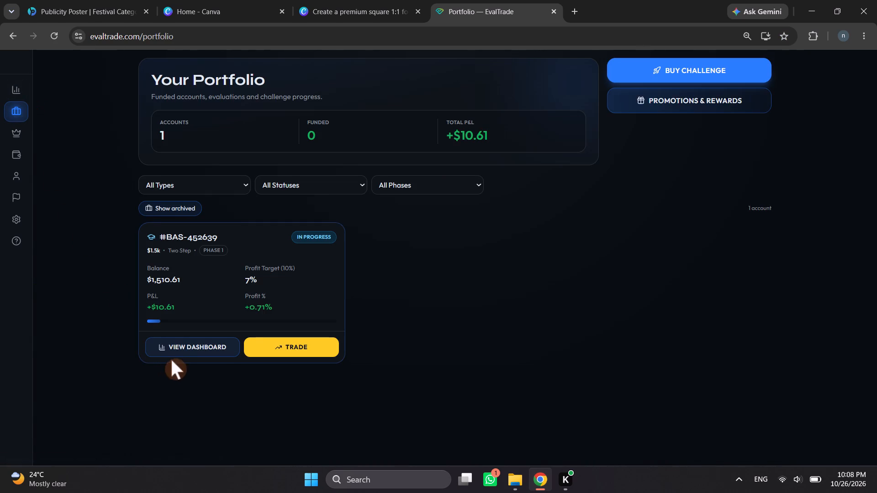
pyautogui.click(186, 342)
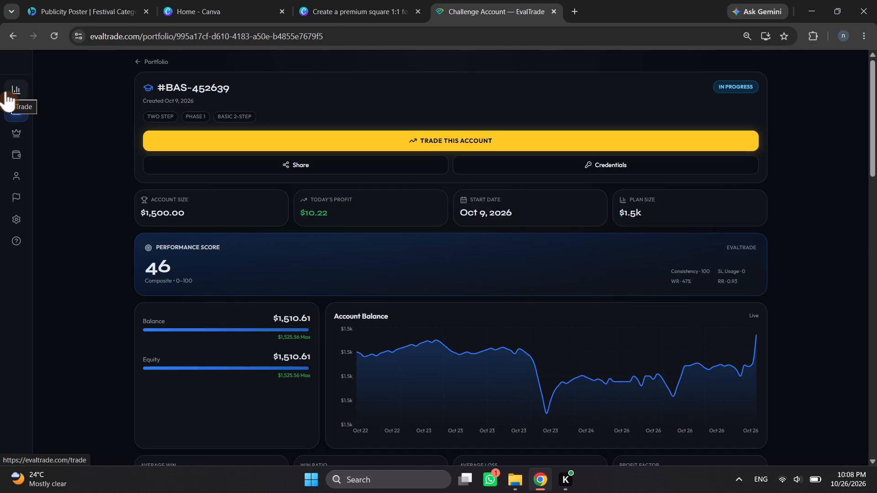
pyautogui.click(5, 91)
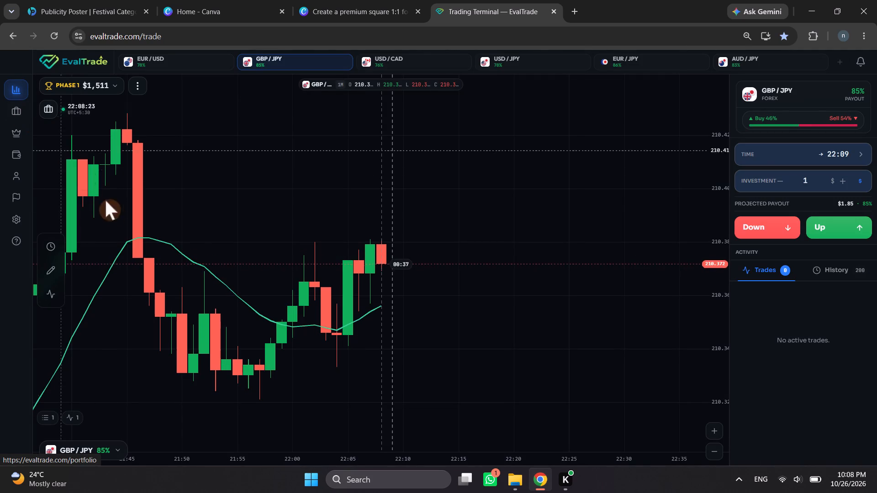
pyautogui.scroll(2, 399, 351)
pyautogui.scroll(-3, 399, 351)
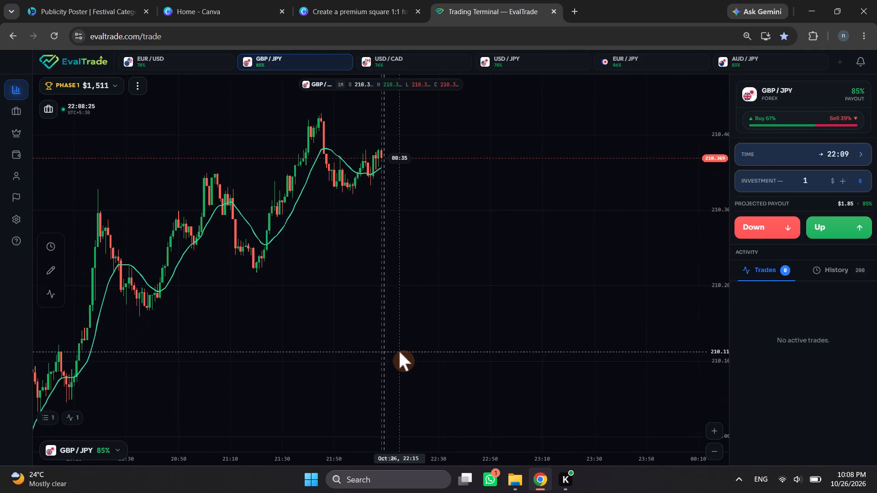
pyautogui.scroll(1, 399, 351)
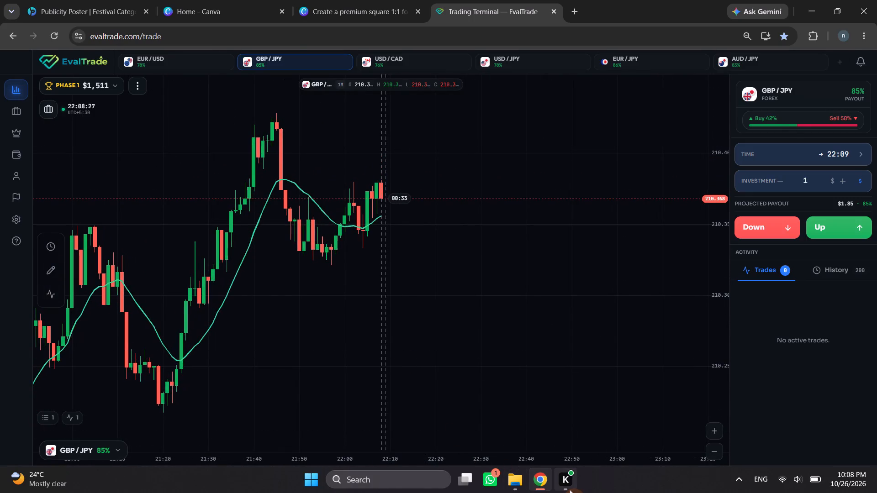
# Bring up the File Explorer window showing the Yashvantrao Holkar mr folder and close it.
pyautogui.click(520, 488)
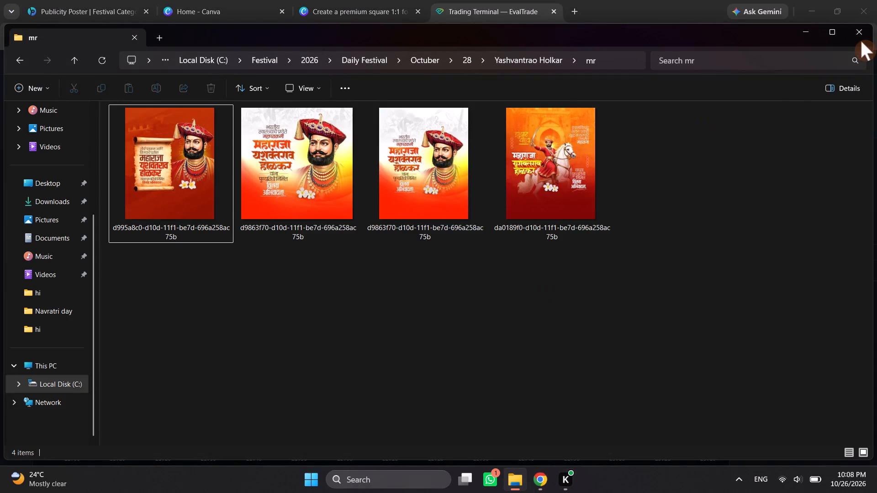
pyautogui.click(861, 41)
pyautogui.click(862, 41)
pyautogui.click(863, 37)
# Open a browser window with the Rahis profile and reopen the recently closed Demo trading | Quotex page from its history.
pyautogui.click(843, 38)
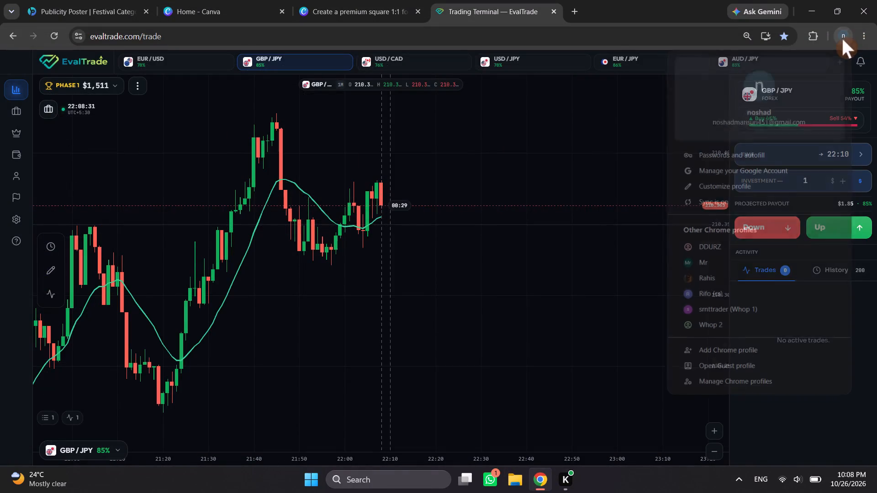
pyautogui.click(730, 284)
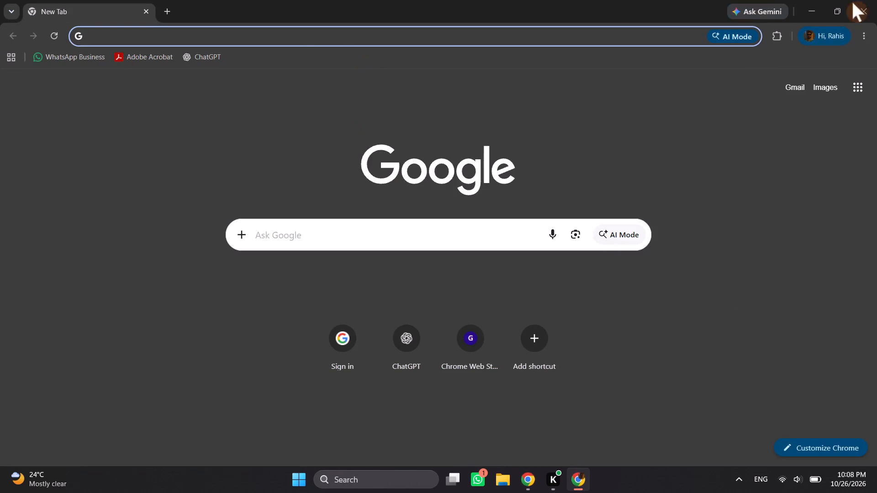
pyautogui.click(860, 35)
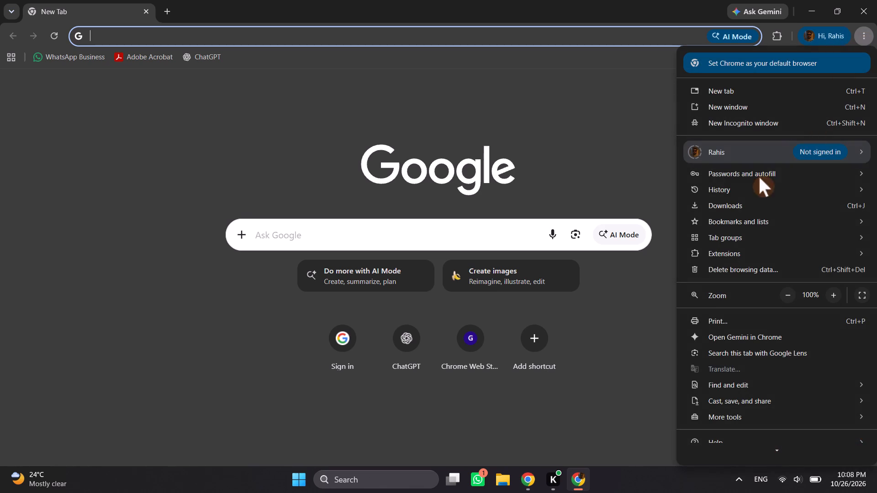
pyautogui.click(743, 190)
pyautogui.click(558, 246)
pyautogui.click(729, 291)
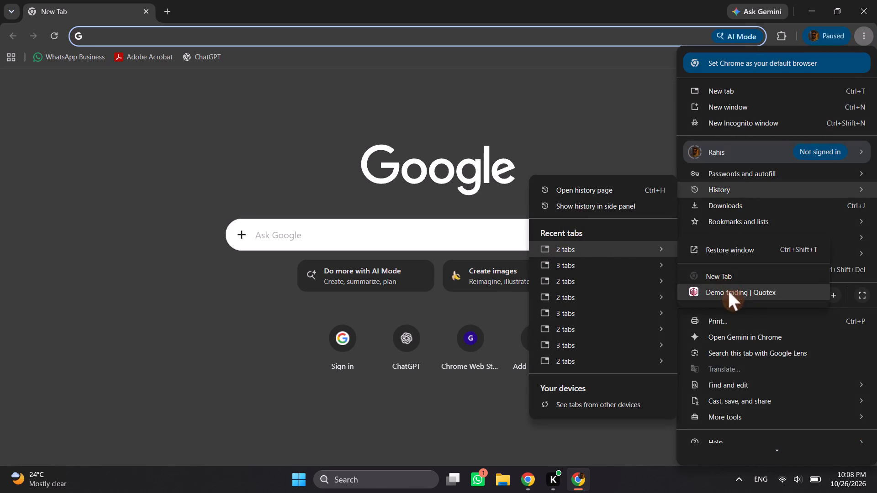
pyautogui.click(122, 0)
pyautogui.click(222, 0)
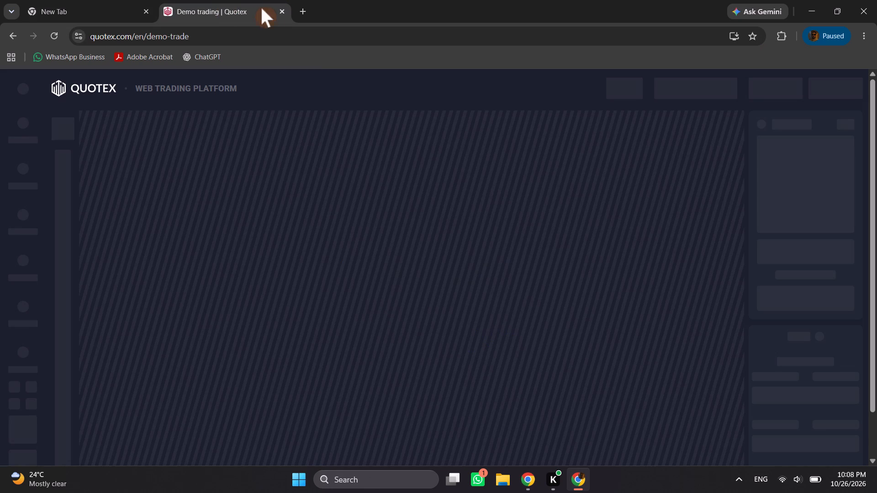
# On the Quotex demo platform, examine the currency pair charts one by one, from AUD/JPY back to EUR/USD.
pyautogui.click(527, 480)
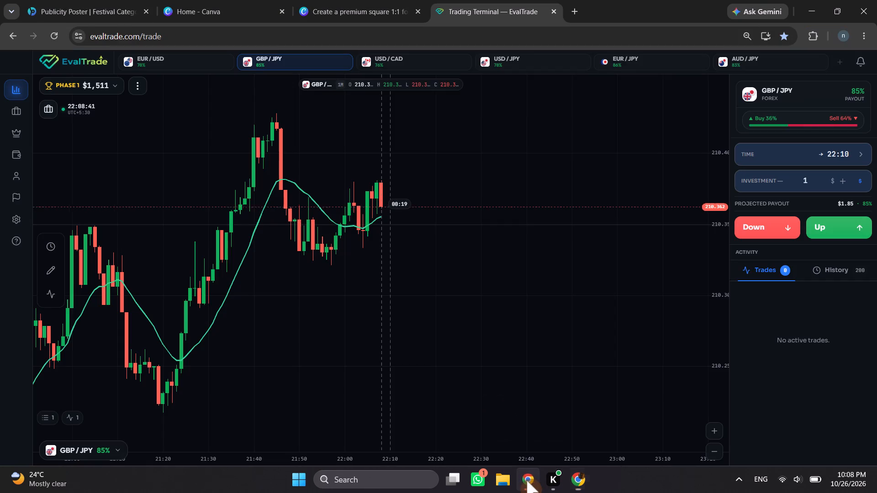
pyautogui.click(527, 480)
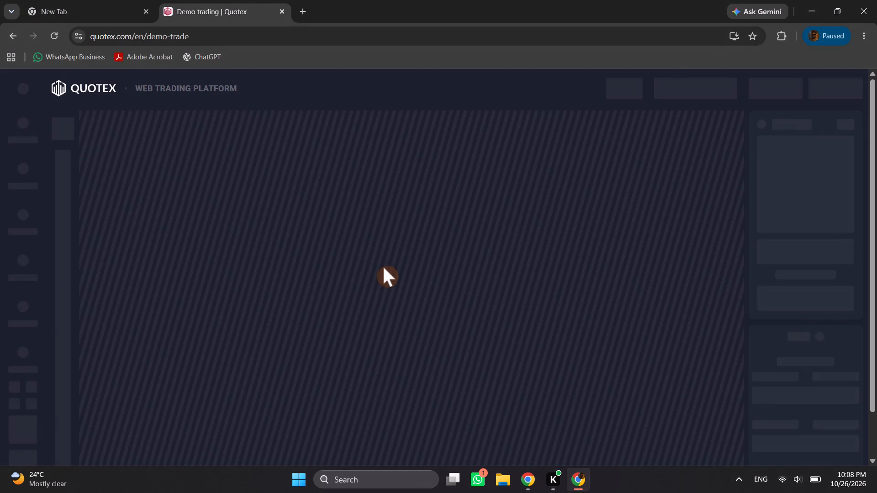
pyautogui.scroll(3, 452, 294)
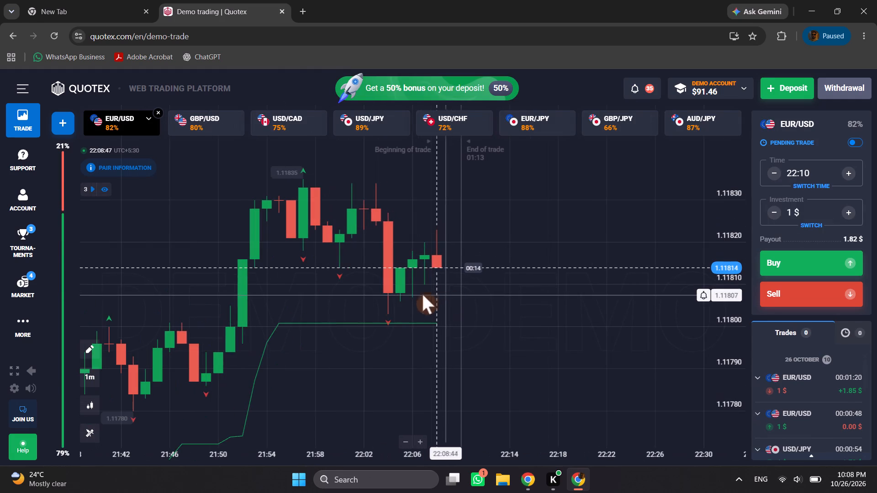
pyautogui.click(309, 310)
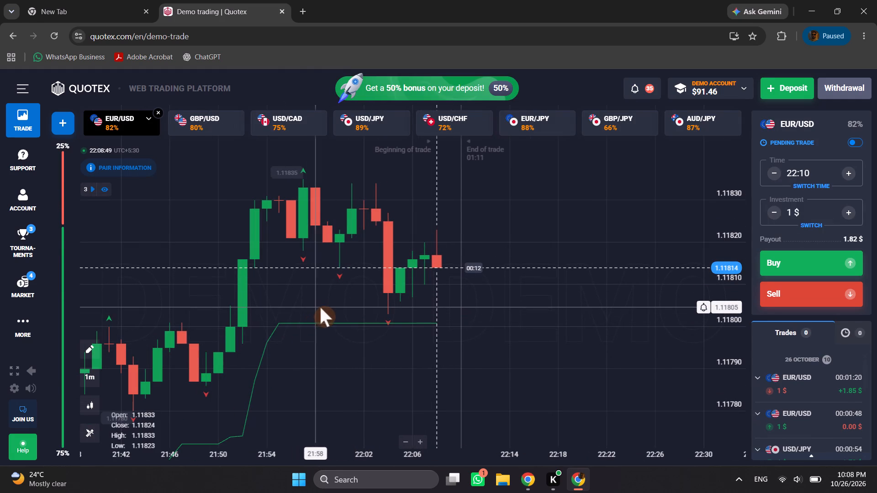
pyautogui.click(320, 307)
pyautogui.click(703, 126)
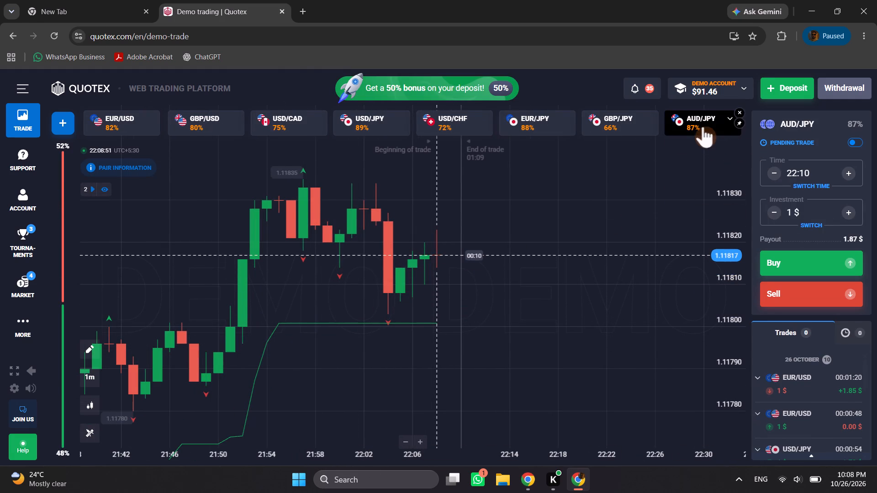
pyautogui.click(618, 125)
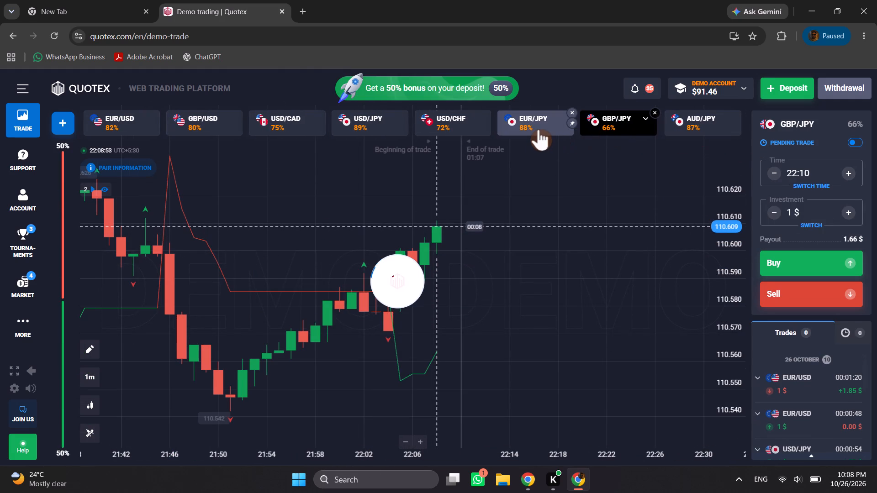
pyautogui.click(538, 129)
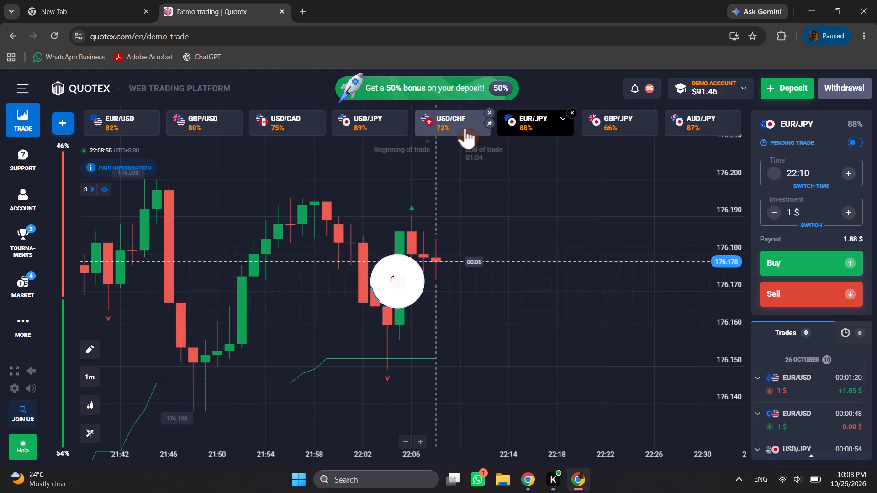
pyautogui.click(459, 122)
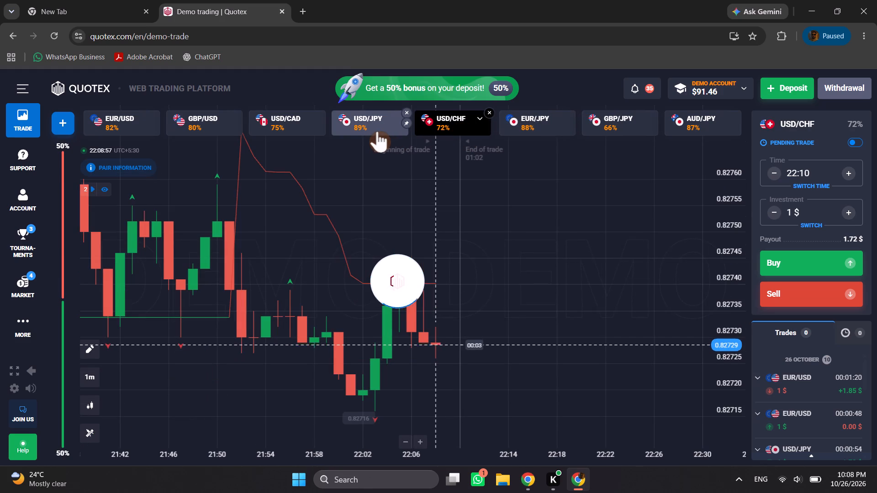
pyautogui.click(377, 131)
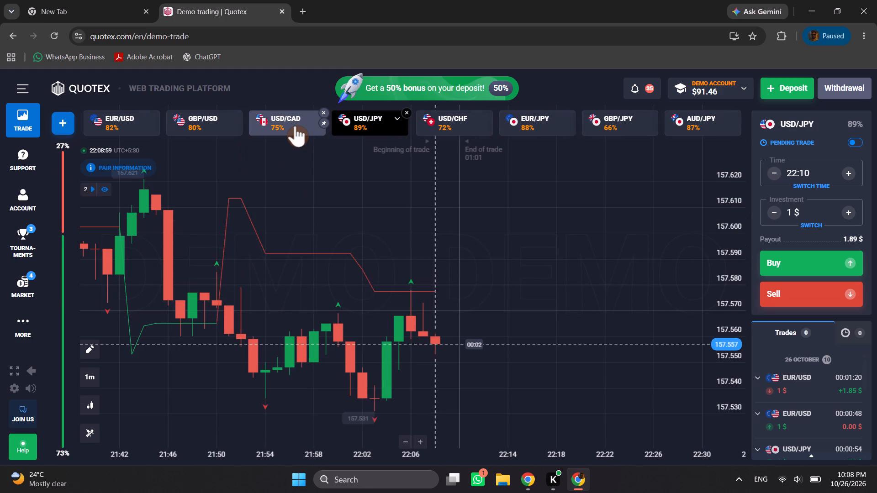
pyautogui.click(295, 125)
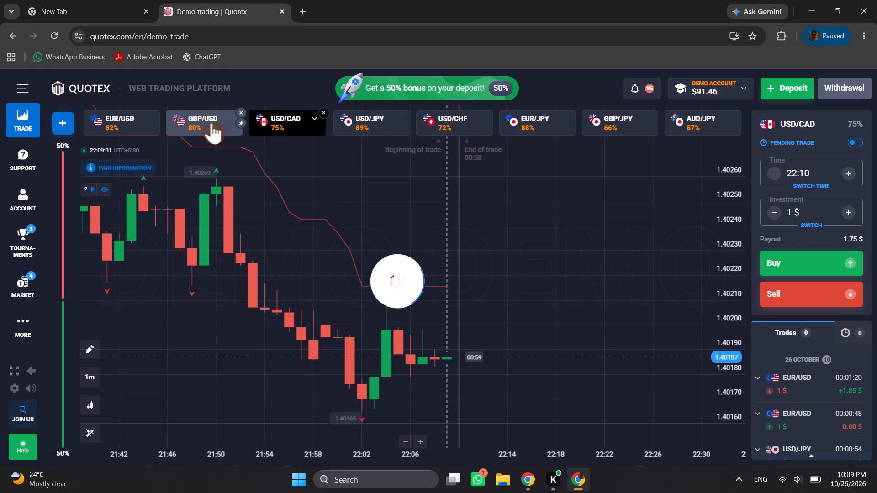
pyautogui.click(211, 123)
pyautogui.click(137, 124)
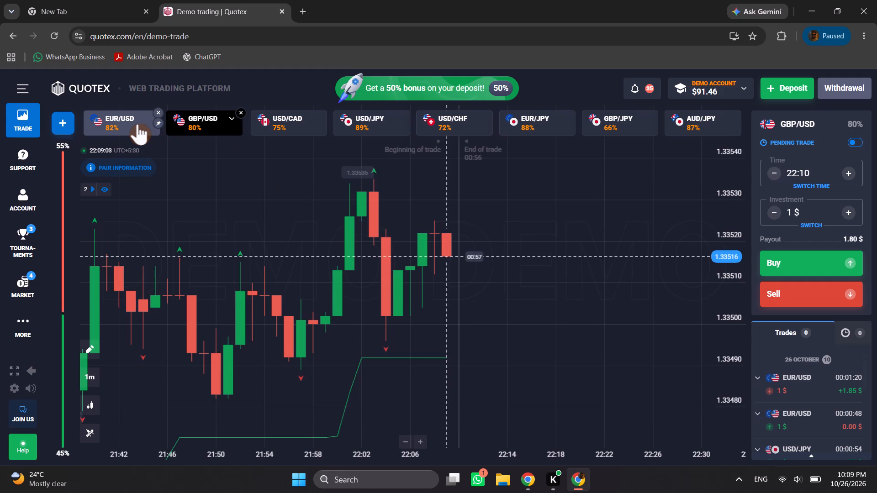
# Examine the EUR/USD chart over a longer time range, then go through the other pairs' charts up to AUD/JPY.
pyautogui.scroll(-2, 490, 280)
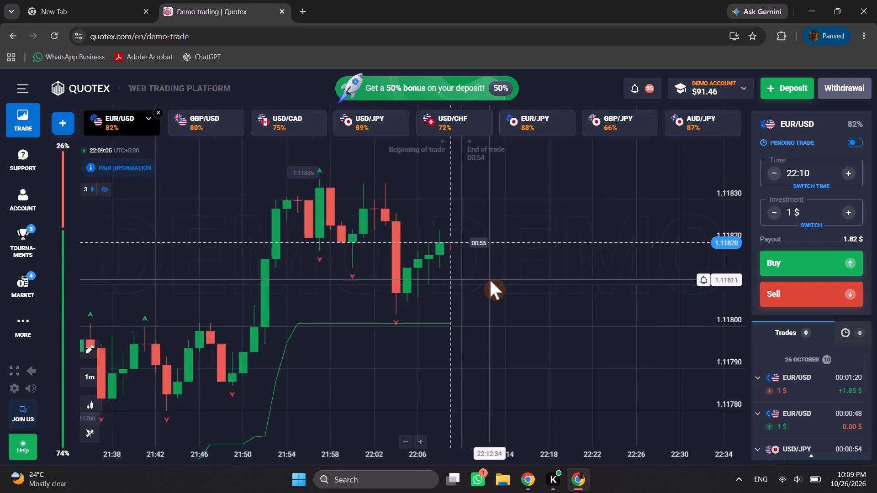
pyautogui.scroll(-3, 446, 283)
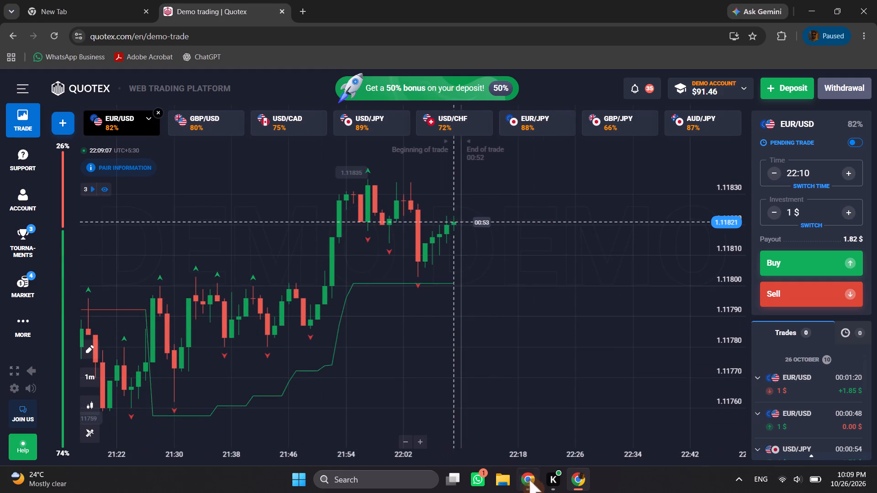
pyautogui.click(399, 359)
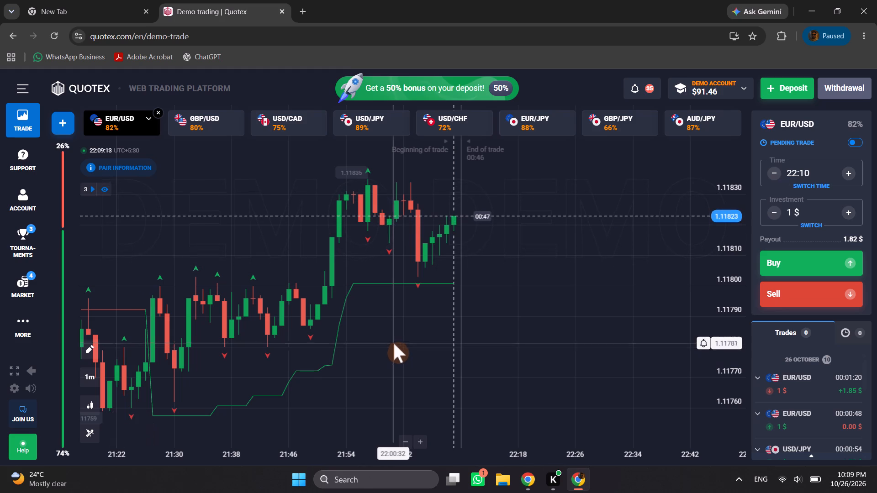
pyautogui.scroll(3, 457, 298)
pyautogui.click(223, 124)
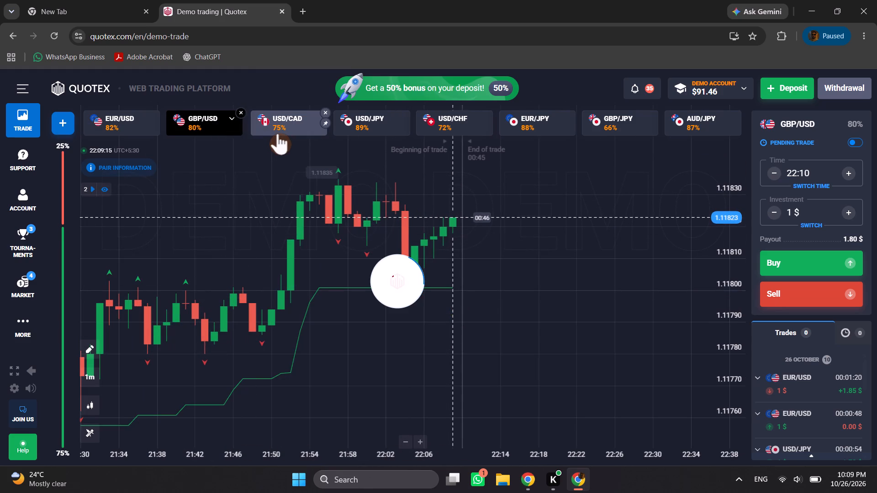
pyautogui.scroll(4, 390, 249)
pyautogui.moveTo(608, 275); pyautogui.dragTo(490, 268)
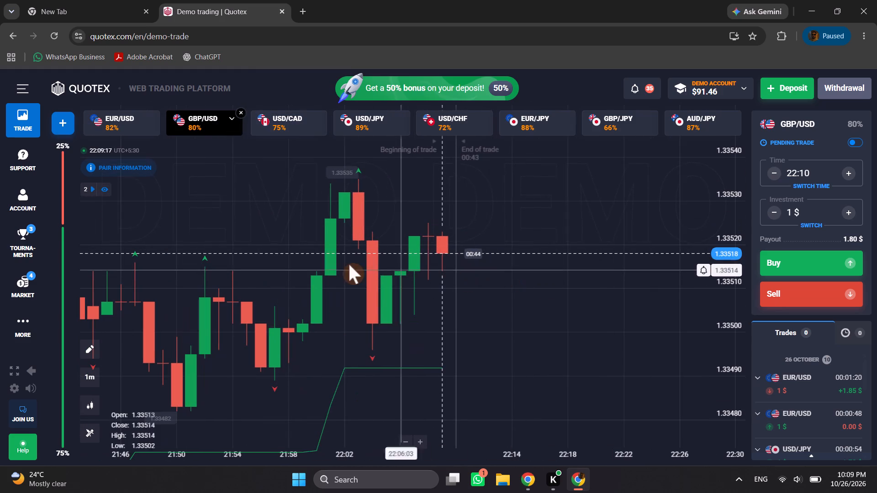
pyautogui.click(300, 116)
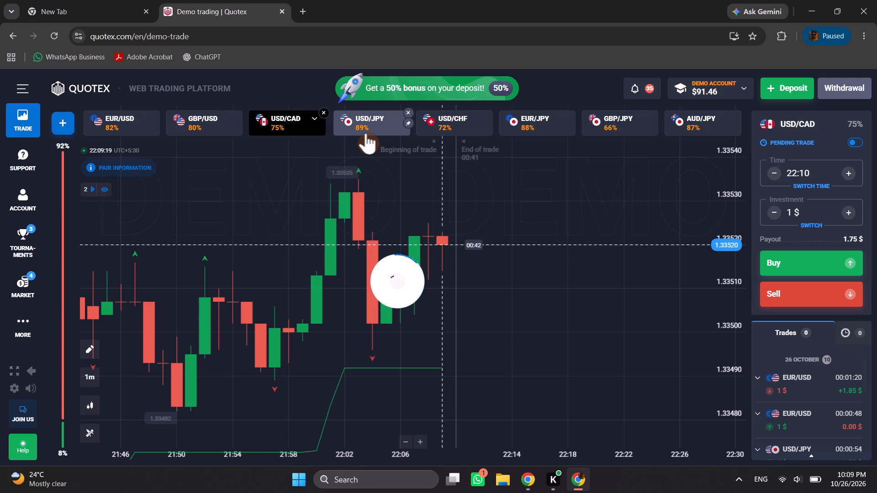
pyautogui.click(366, 133)
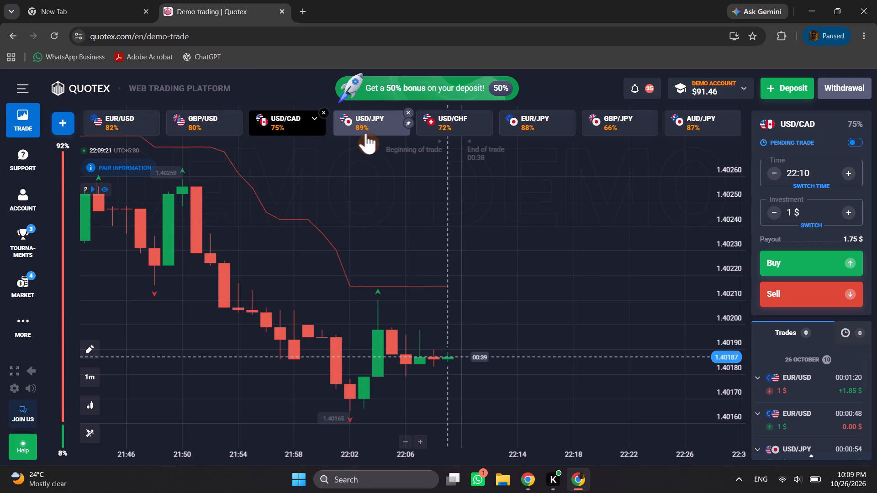
pyautogui.scroll(-1, 458, 242)
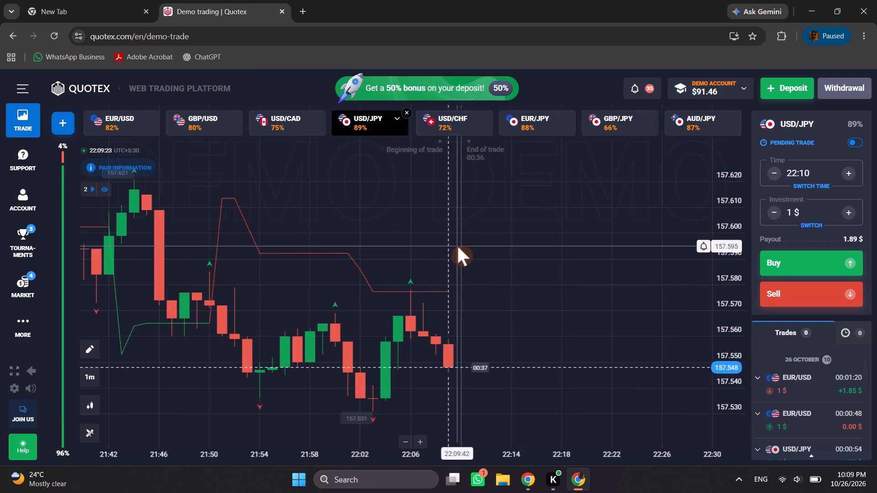
pyautogui.scroll(2, 462, 278)
pyautogui.click(443, 128)
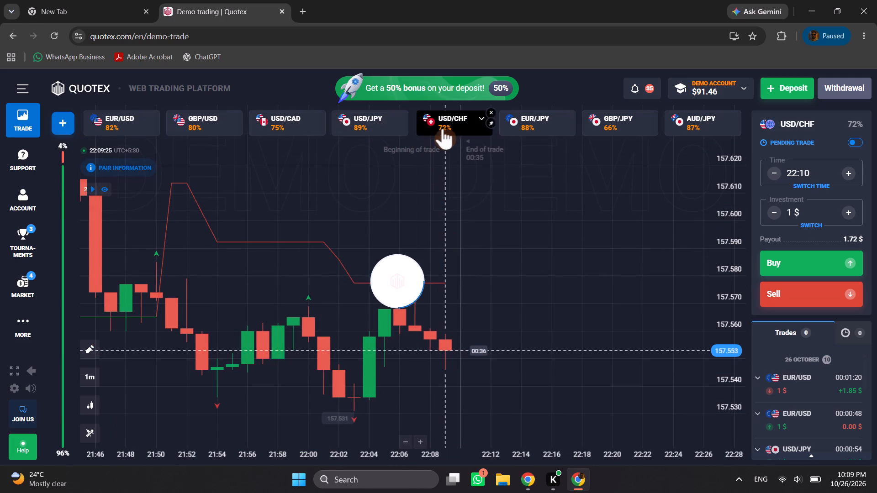
pyautogui.click(528, 127)
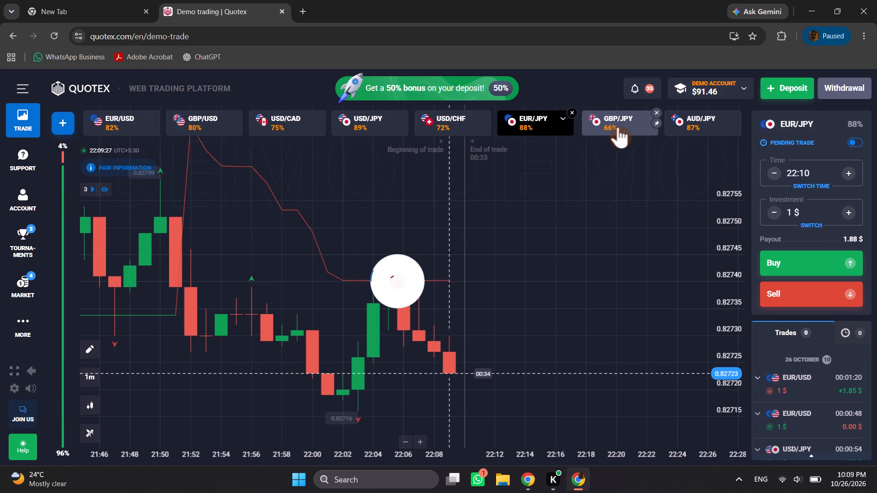
pyautogui.click(618, 127)
pyautogui.click(681, 133)
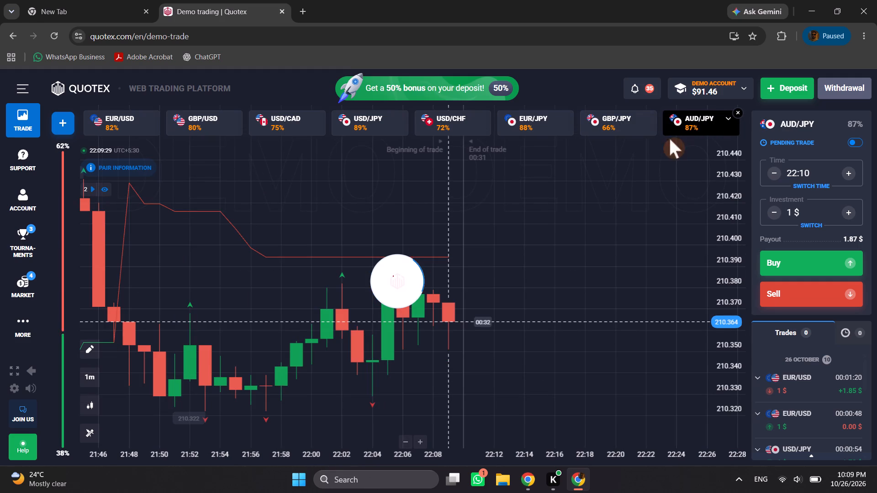